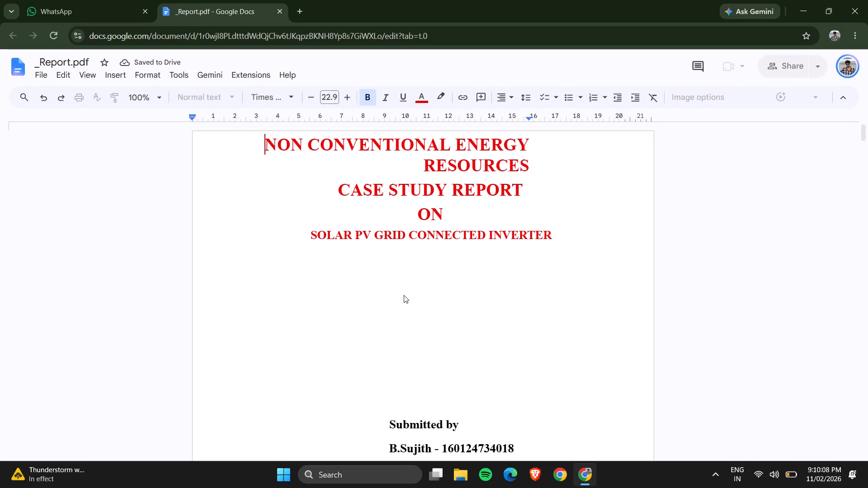
# Delete the space before RESOURCES in the cover title so it joins ENERGY on the title's second line.
pyautogui.scroll(1, 404, 295)
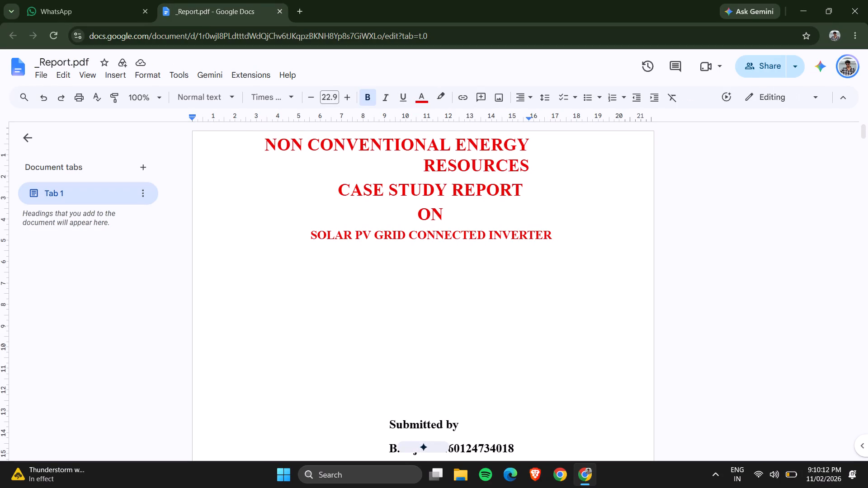
pyautogui.click(421, 167)
pyautogui.press('BackSpace')
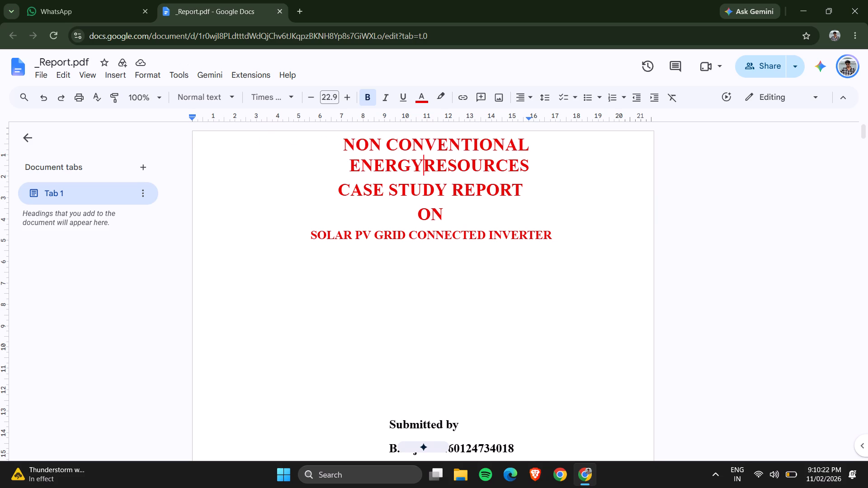
pyautogui.scroll(-2, 424, 351)
pyautogui.scroll(1, 424, 351)
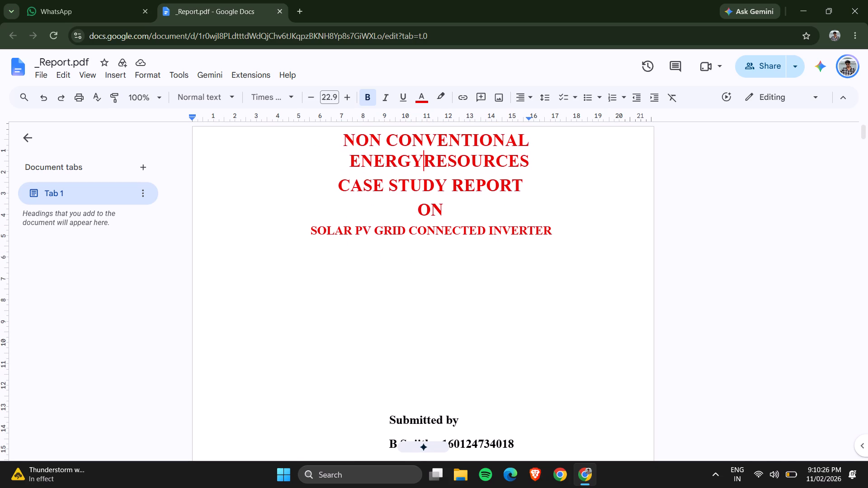
# Close the gap above Submitted by, keeping it on its own line directly beneath SOLAR PV GRID CONNECTED INVERTER with its extra indentation reduced.
pyautogui.press('Down')
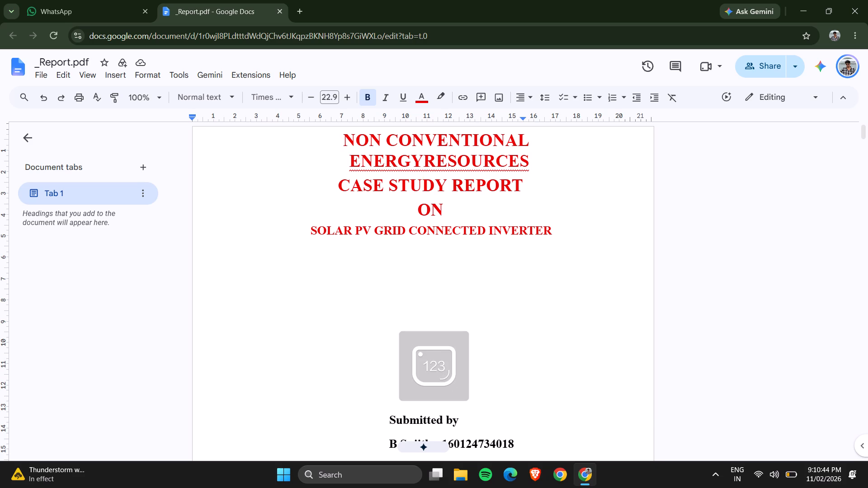
pyautogui.click(595, 215)
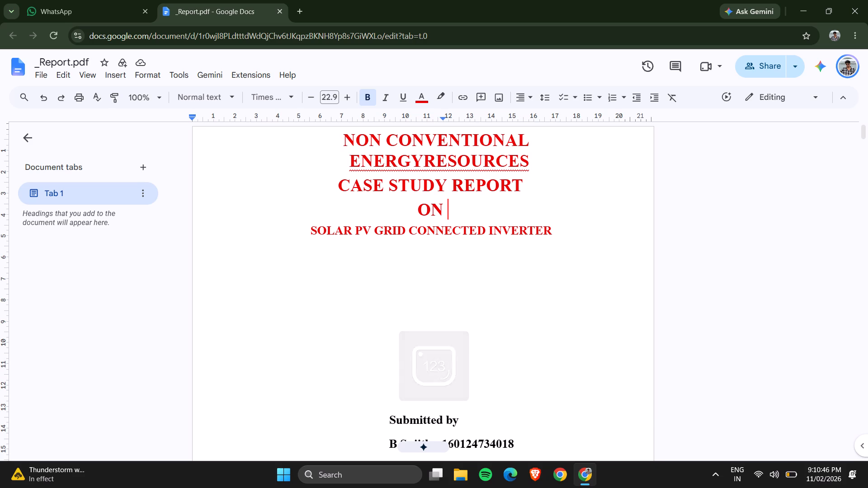
pyautogui.click(462, 289)
pyautogui.scroll(-1, 426, 294)
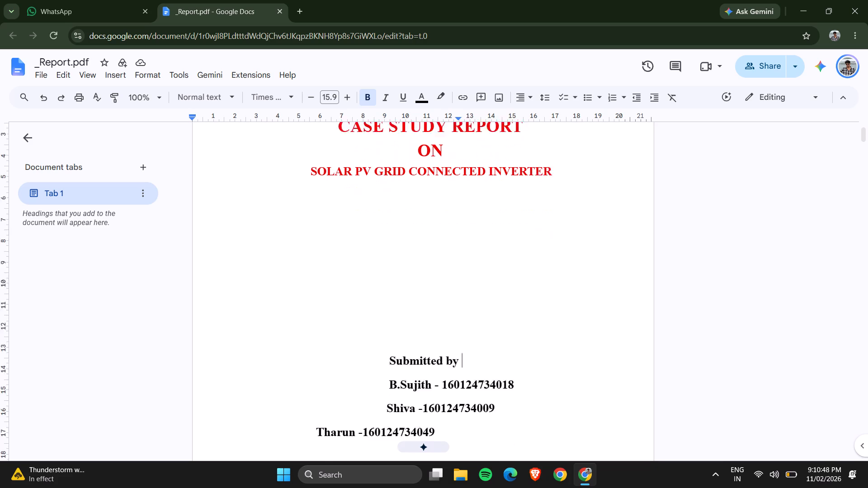
pyautogui.scroll(-1, 426, 294)
pyautogui.press('Left')
pyautogui.press('Left')
pyautogui.press('Left')
pyautogui.press('Left')
pyautogui.press('Left')
pyautogui.press('Left')
pyautogui.press('Left')
pyautogui.press('Left')
pyautogui.press('Left')
pyautogui.press('Left')
pyautogui.press('Left')
pyautogui.press('Left')
pyautogui.press('Left')
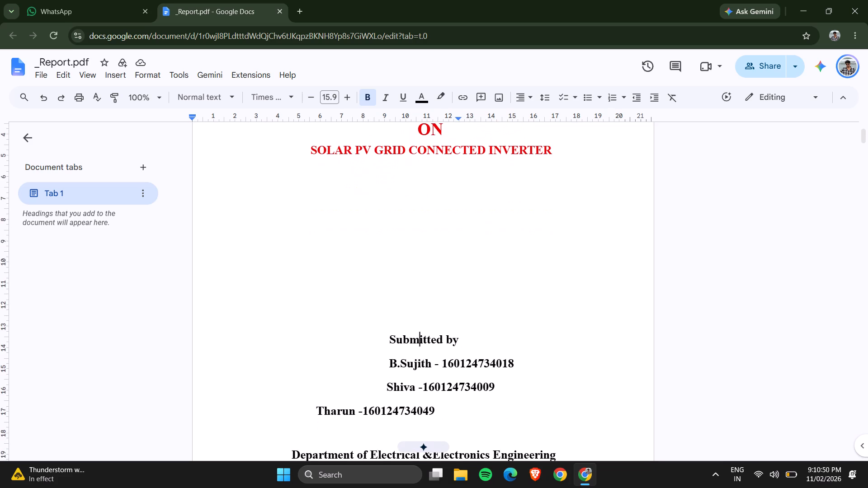
pyautogui.press('Left')
pyautogui.press('Right')
pyautogui.press('BackSpace')
pyautogui.press('BackSpace')
pyautogui.press('BackSpace')
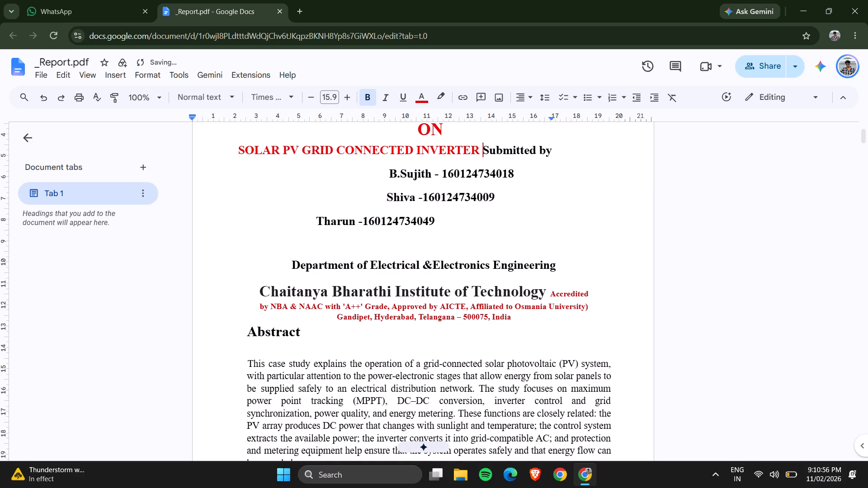
pyautogui.press('Return')
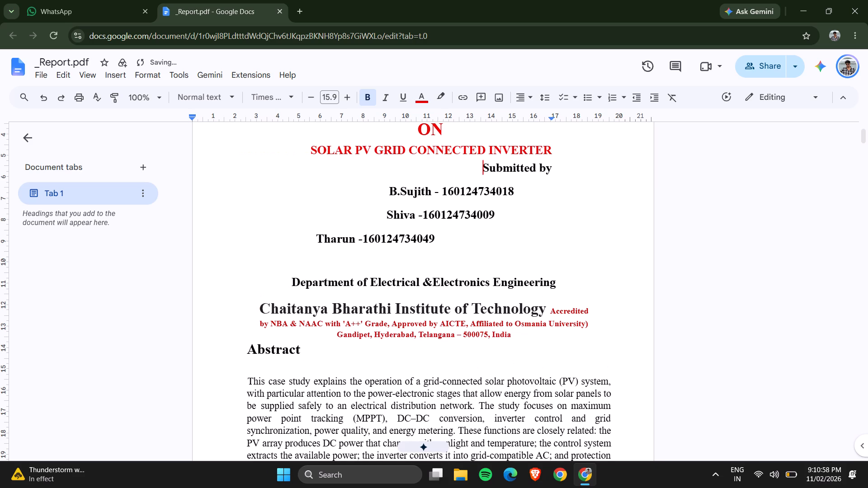
pyautogui.press('BackSpace')
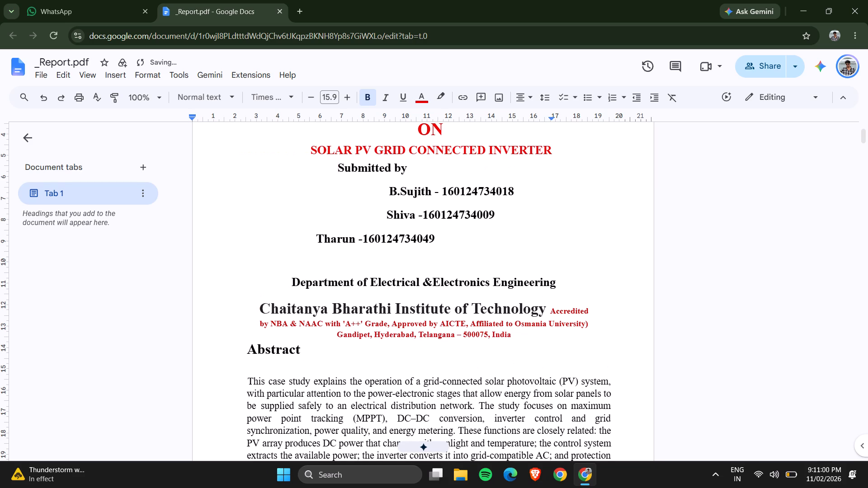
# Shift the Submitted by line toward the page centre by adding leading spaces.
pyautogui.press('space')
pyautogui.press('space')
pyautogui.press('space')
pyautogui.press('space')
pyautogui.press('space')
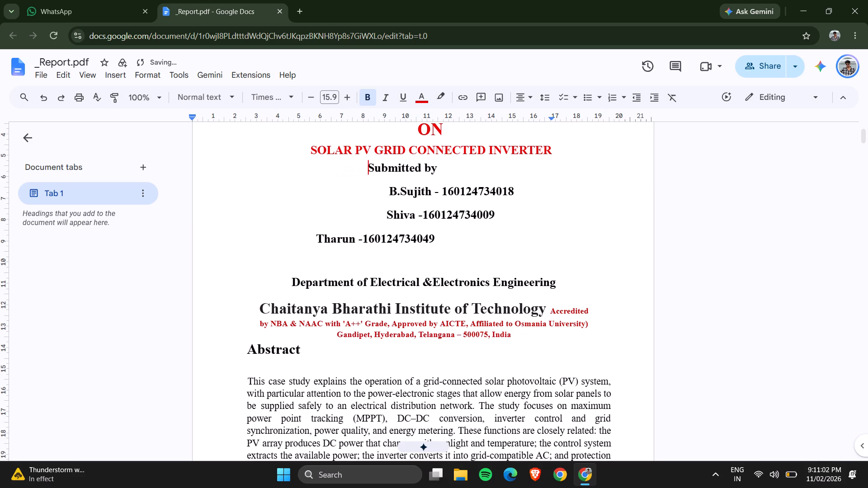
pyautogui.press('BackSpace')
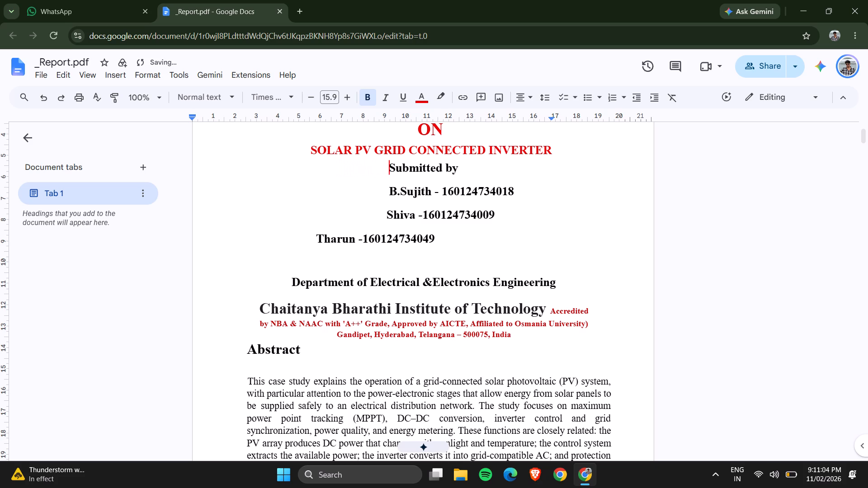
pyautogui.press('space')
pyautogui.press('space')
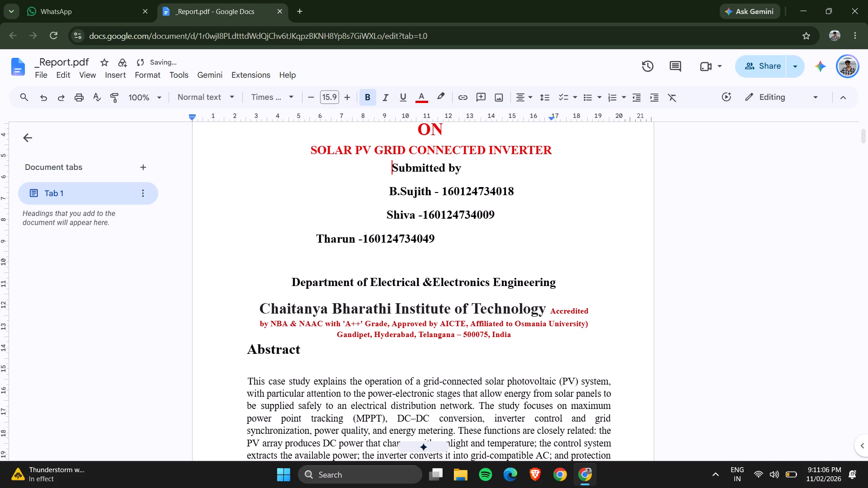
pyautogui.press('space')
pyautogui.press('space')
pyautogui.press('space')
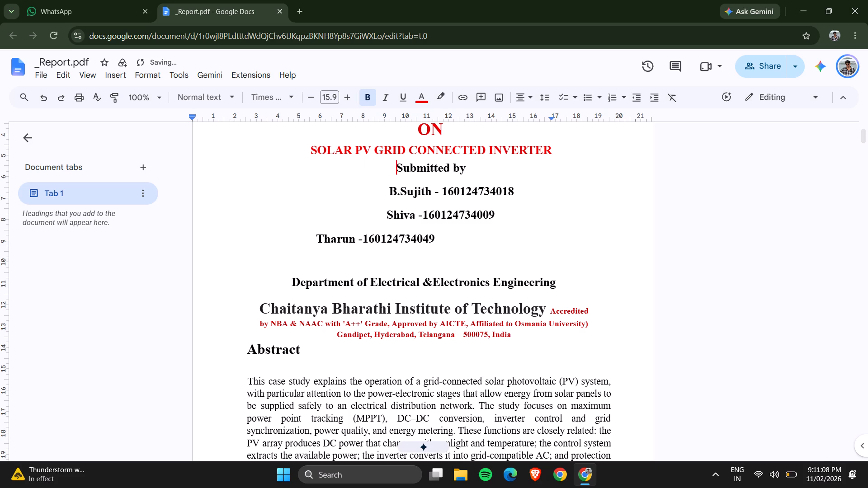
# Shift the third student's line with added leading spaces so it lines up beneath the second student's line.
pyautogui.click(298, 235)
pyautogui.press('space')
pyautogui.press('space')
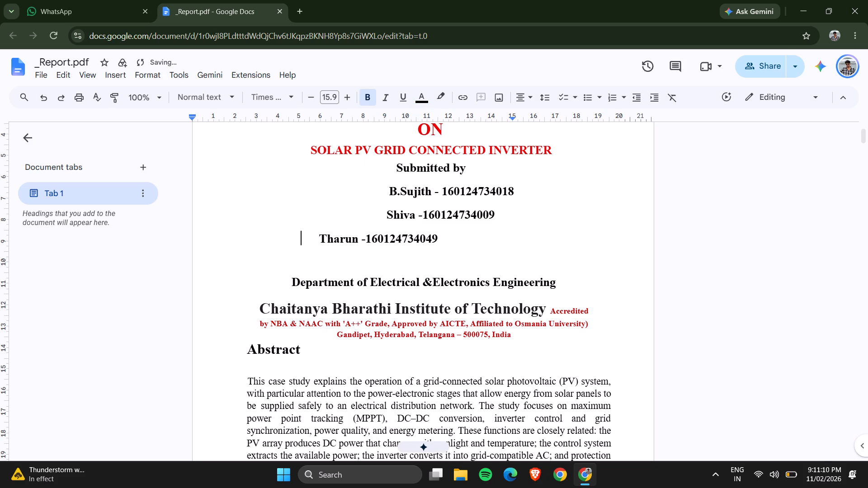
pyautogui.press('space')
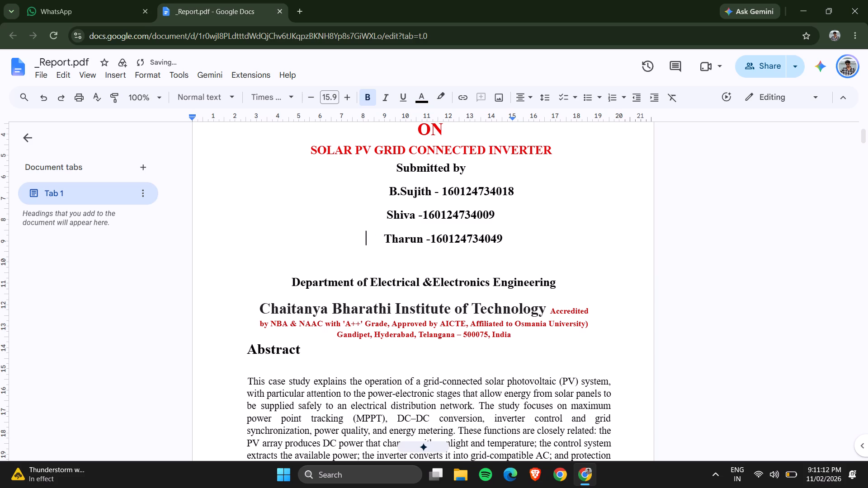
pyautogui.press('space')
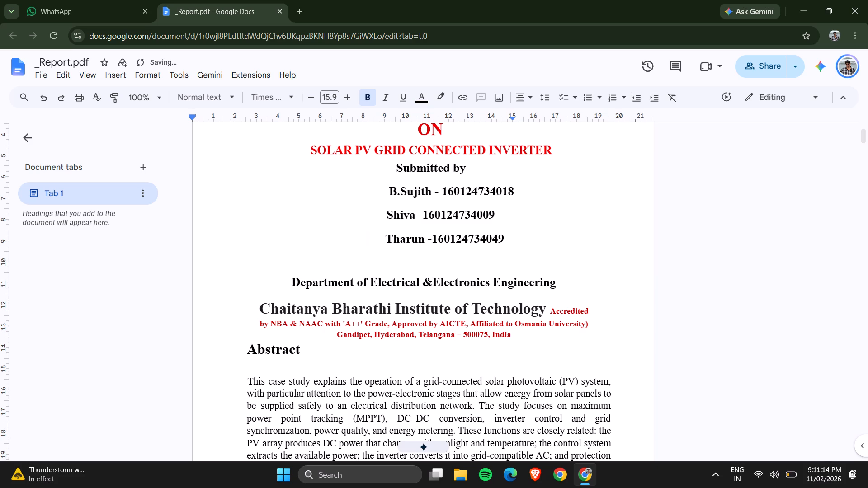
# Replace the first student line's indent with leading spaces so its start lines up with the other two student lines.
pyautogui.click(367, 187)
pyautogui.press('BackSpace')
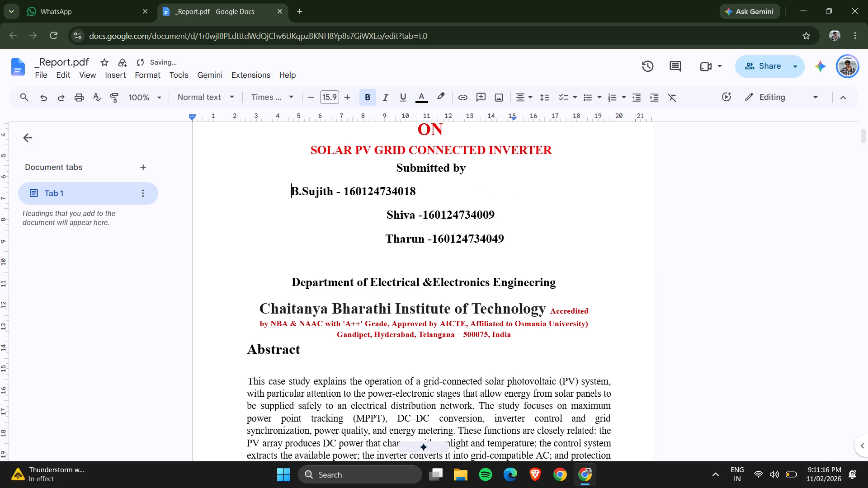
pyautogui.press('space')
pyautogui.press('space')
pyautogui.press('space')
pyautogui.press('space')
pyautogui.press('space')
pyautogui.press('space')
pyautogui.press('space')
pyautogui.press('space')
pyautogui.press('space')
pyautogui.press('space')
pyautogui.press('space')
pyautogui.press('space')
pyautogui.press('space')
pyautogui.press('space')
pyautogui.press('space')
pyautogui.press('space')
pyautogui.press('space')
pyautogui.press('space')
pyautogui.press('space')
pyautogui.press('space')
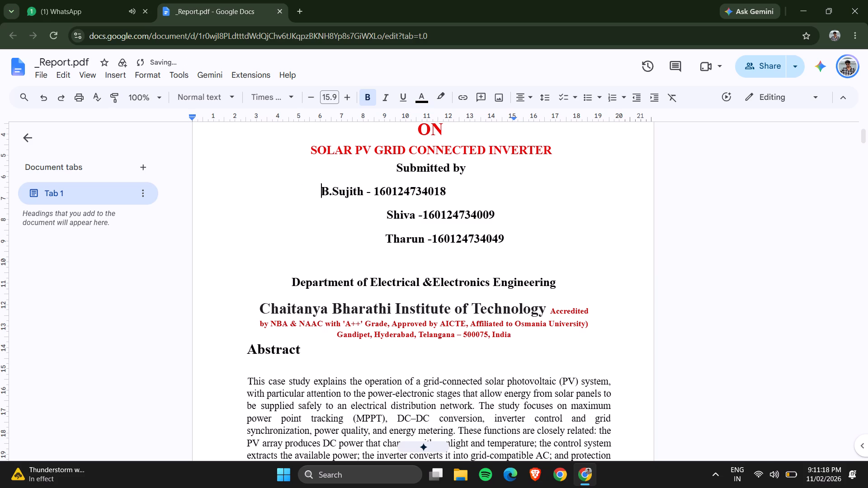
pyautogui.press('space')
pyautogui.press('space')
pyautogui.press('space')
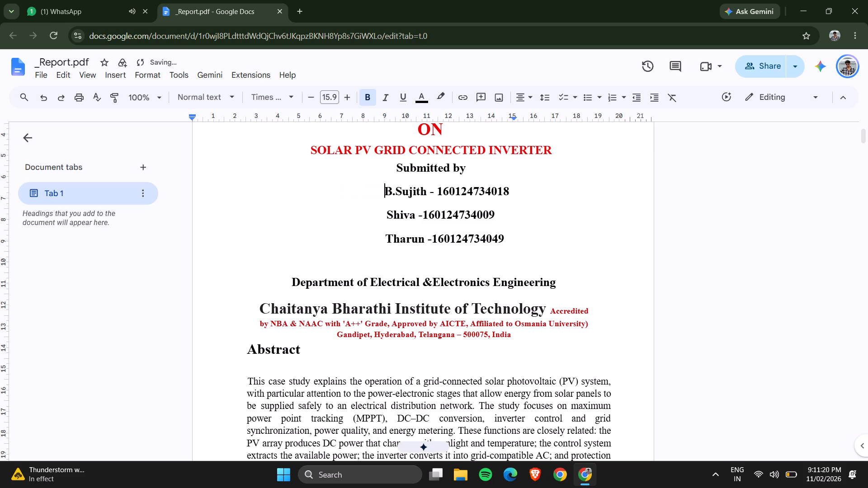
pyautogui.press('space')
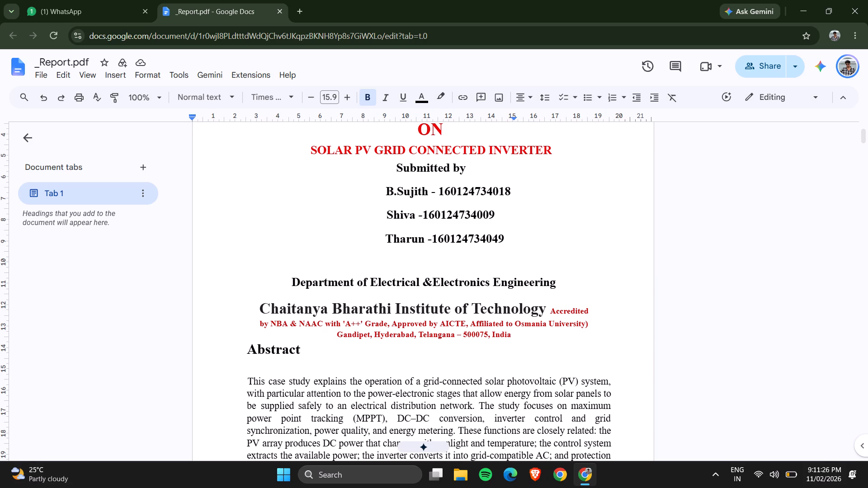
# Centre-align the title page lines from ENERGYRESOURCES through Department of Electrical &Electronics Engineering.
pyautogui.scroll(3, 328, 159)
pyautogui.moveTo(240, 162); pyautogui.dragTo(618, 331)
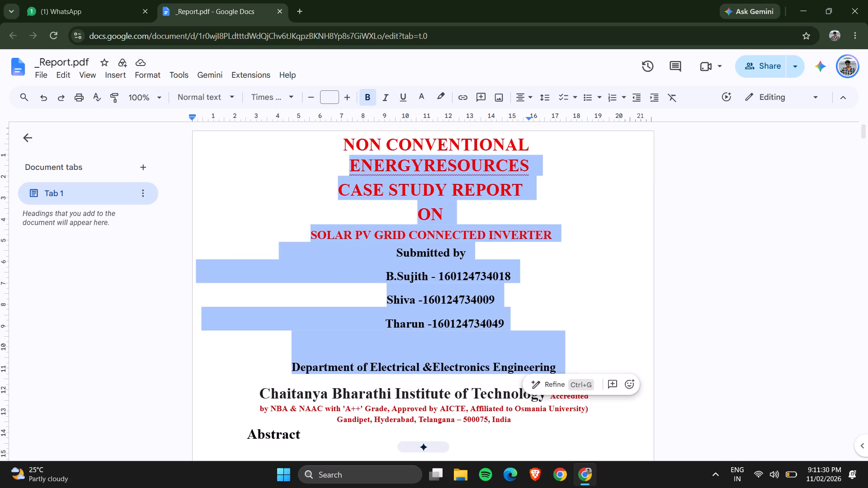
pyautogui.click(520, 99)
pyautogui.click(520, 99)
pyautogui.click(520, 99)
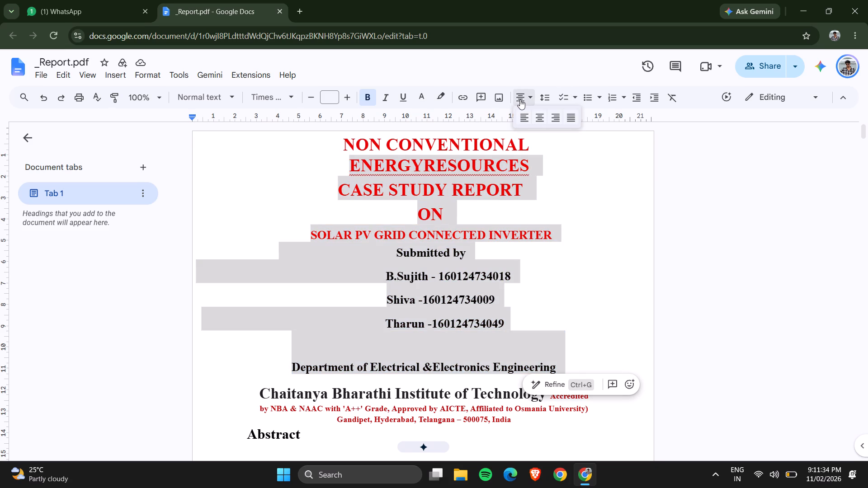
pyautogui.click(542, 120)
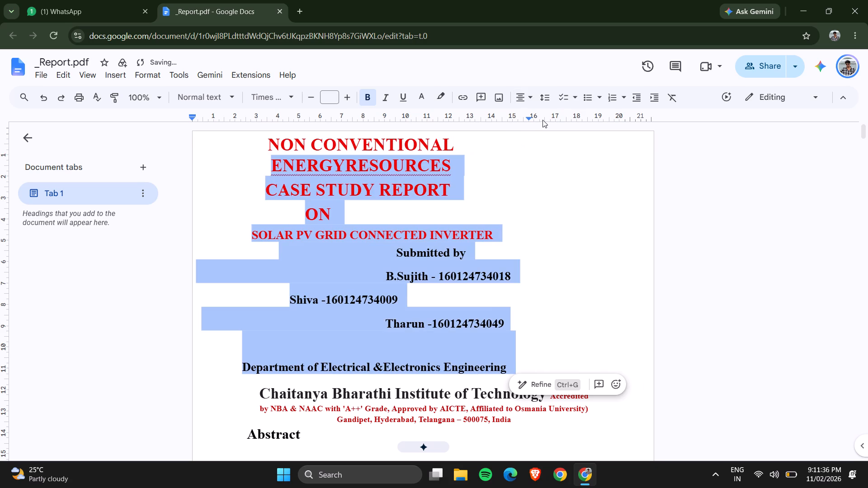
pyautogui.click(525, 96)
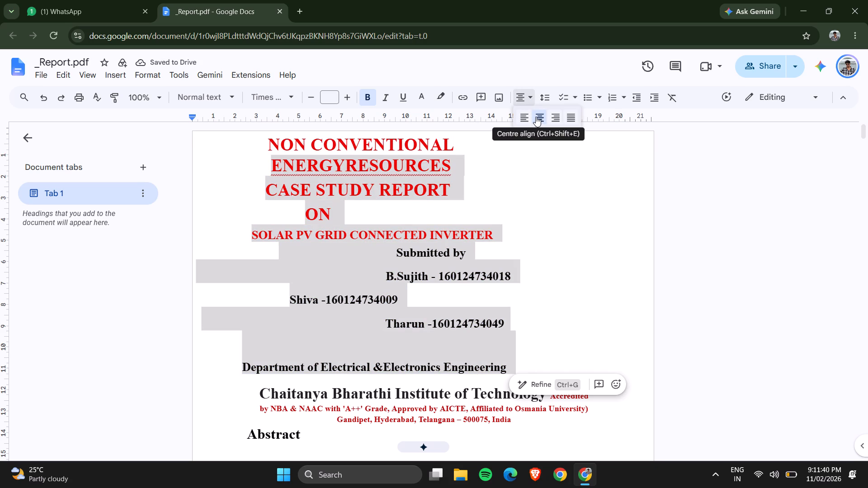
pyautogui.click(536, 117)
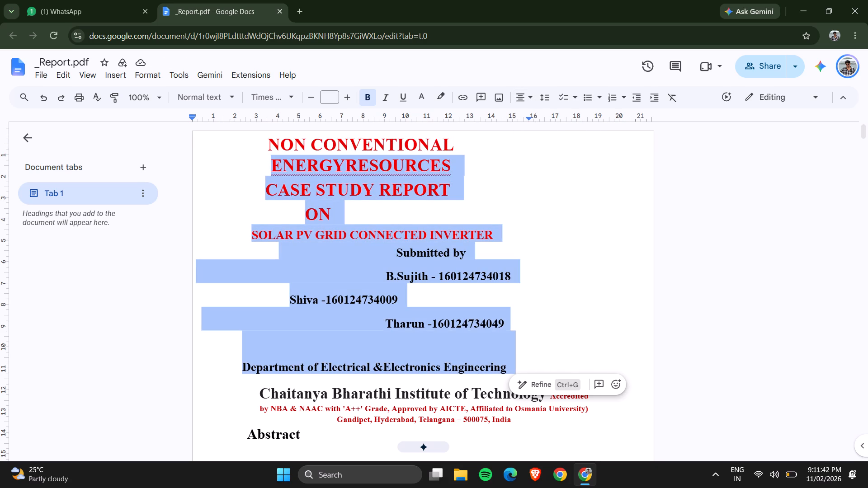
# Remove the leading spaces before Submitted by, keeping it on its own centred line directly beneath SOLAR PV GRID CONNECTED INVERTER.
pyautogui.click(387, 253)
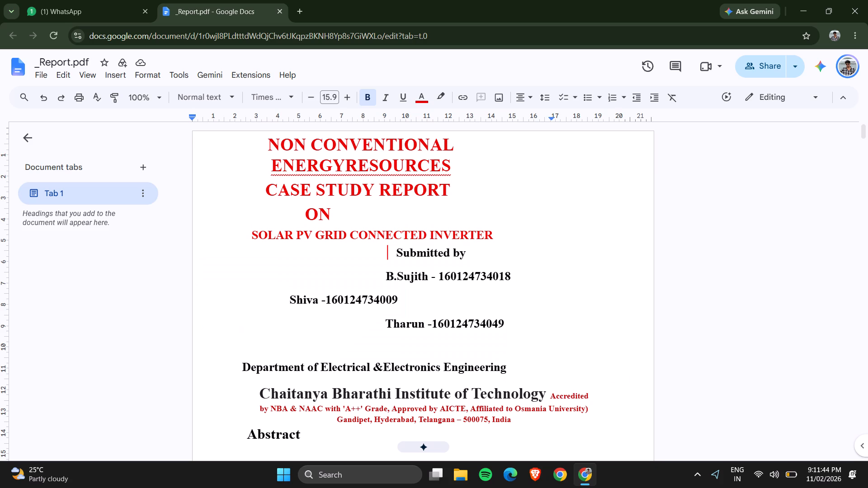
pyautogui.press('Right')
pyautogui.press('Right')
pyautogui.press('Right')
pyautogui.press('BackSpace')
pyautogui.press('BackSpace')
pyautogui.press('BackSpace')
pyautogui.press('BackSpace')
pyautogui.press('BackSpace')
pyautogui.press('BackSpace')
pyautogui.press('BackSpace')
pyautogui.press('BackSpace')
pyautogui.press('BackSpace')
pyautogui.press('BackSpace')
pyautogui.press('BackSpace')
pyautogui.press('BackSpace')
pyautogui.press('BackSpace')
pyautogui.press('BackSpace')
pyautogui.press('BackSpace')
pyautogui.press('BackSpace')
pyautogui.press('BackSpace')
pyautogui.press('BackSpace')
pyautogui.press('BackSpace')
pyautogui.press('BackSpace')
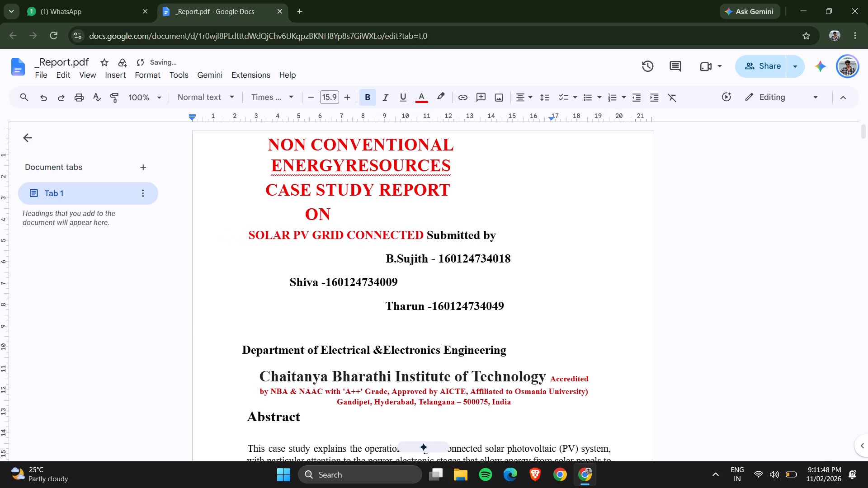
pyautogui.hotkey('ctrl', 'z')
pyautogui.press('BackSpace')
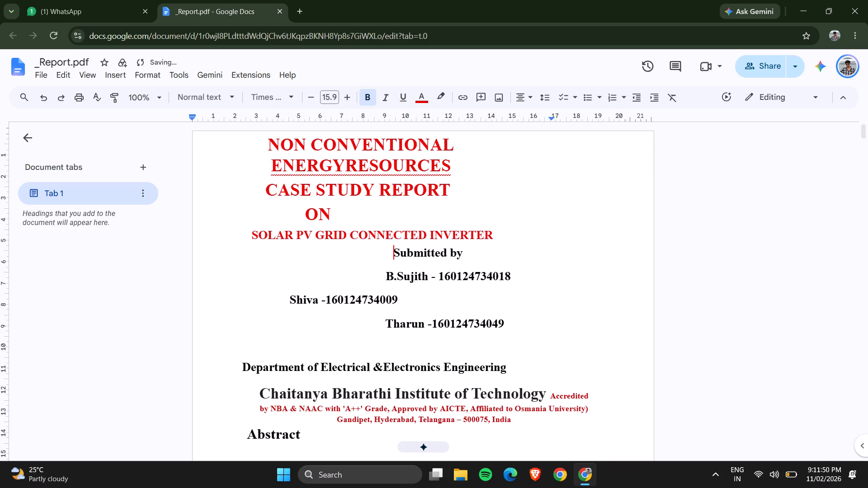
pyautogui.press('BackSpace')
pyautogui.press('BackSpace')
pyautogui.press('BackSpace')
pyautogui.press('BackSpace')
pyautogui.press('BackSpace')
pyautogui.press('BackSpace')
pyautogui.press('BackSpace')
pyautogui.press('BackSpace')
pyautogui.press('BackSpace')
pyautogui.press('BackSpace')
pyautogui.press('BackSpace')
pyautogui.press('BackSpace')
pyautogui.press('BackSpace')
pyautogui.press('BackSpace')
pyautogui.press('BackSpace')
pyautogui.press('BackSpace')
pyautogui.press('BackSpace')
pyautogui.press('BackSpace')
pyautogui.press('BackSpace')
pyautogui.press('BackSpace')
pyautogui.press('BackSpace')
pyautogui.press('BackSpace')
pyautogui.press('BackSpace')
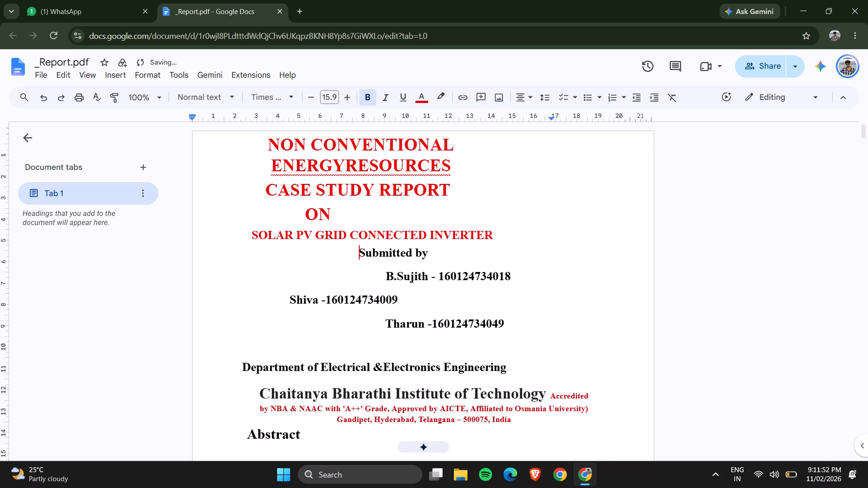
pyautogui.press('BackSpace')
pyautogui.press('BackSpace')
pyautogui.press('BackSpace')
pyautogui.press('BackSpace')
pyautogui.press('BackSpace')
pyautogui.press('BackSpace')
pyautogui.press('BackSpace')
pyautogui.press('BackSpace')
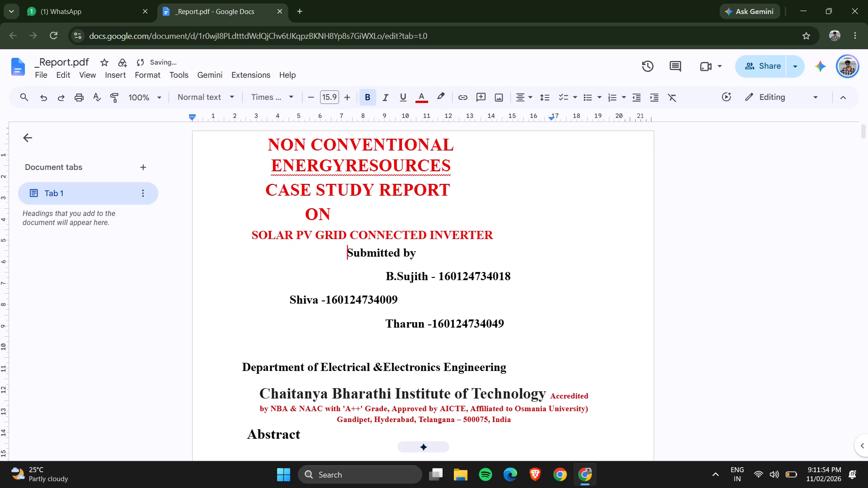
pyautogui.press('BackSpace')
pyautogui.press('BackSpace')
pyautogui.press('BackSpace')
pyautogui.press('BackSpace')
pyautogui.press('BackSpace')
pyautogui.press('BackSpace')
pyautogui.press('BackSpace')
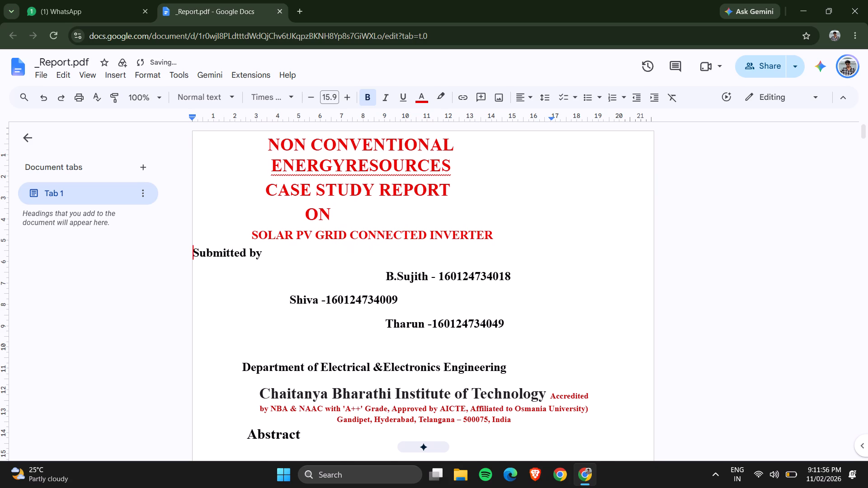
pyautogui.press('BackSpace')
pyautogui.press('Return')
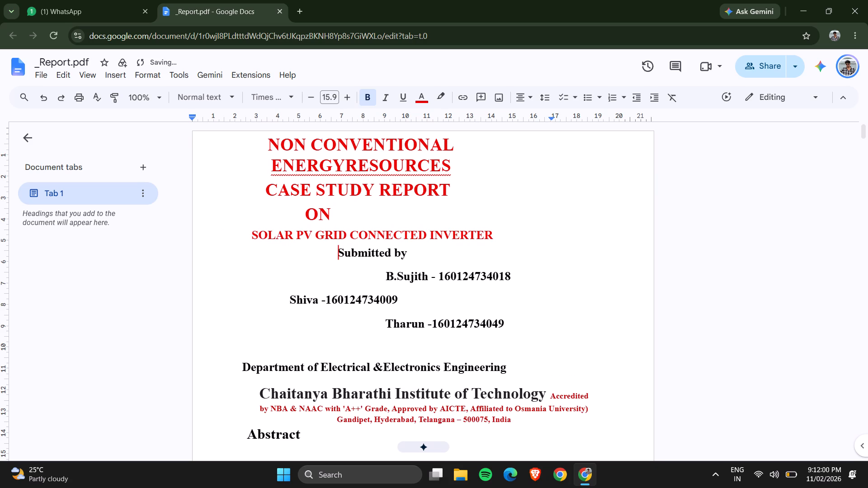
# Join the second student's line to the first student's line and split it off again so it shares that line's paragraph formatting.
pyautogui.click(285, 304)
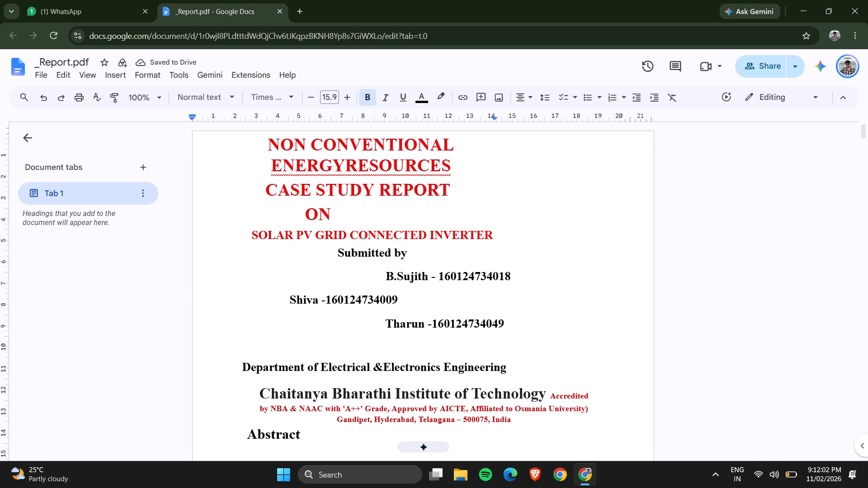
pyautogui.press('BackSpace')
pyautogui.press('BackSpace')
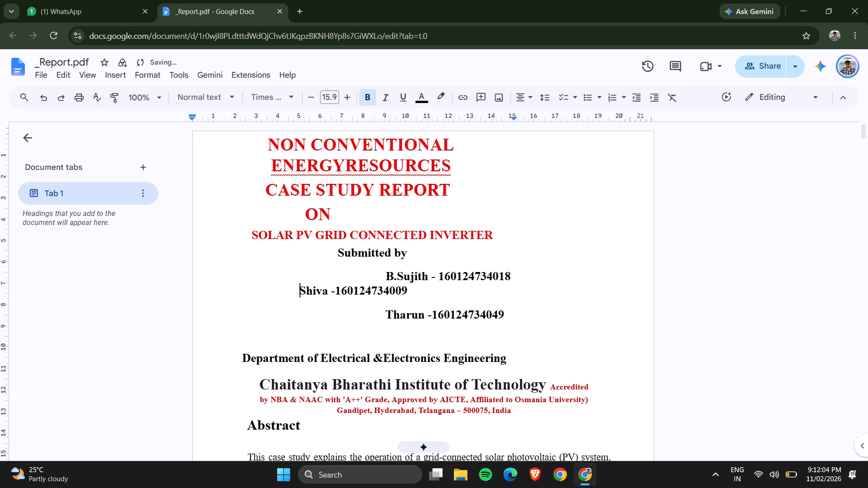
pyautogui.press('BackSpace')
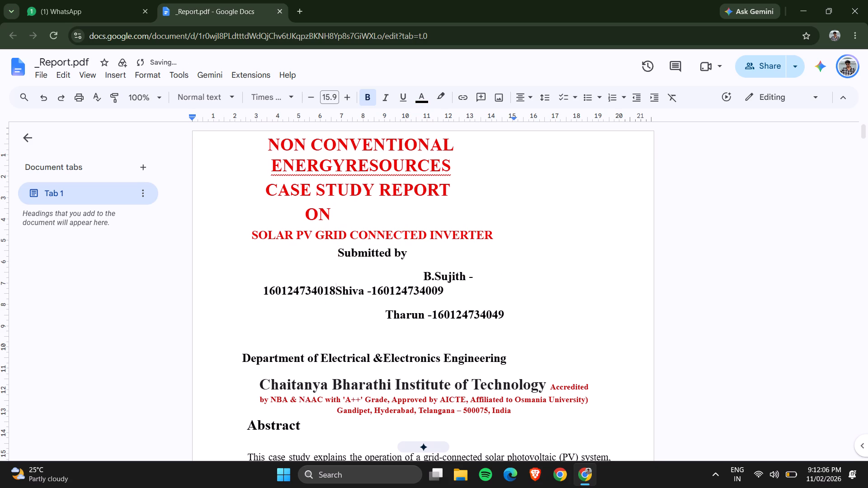
pyautogui.press('Return')
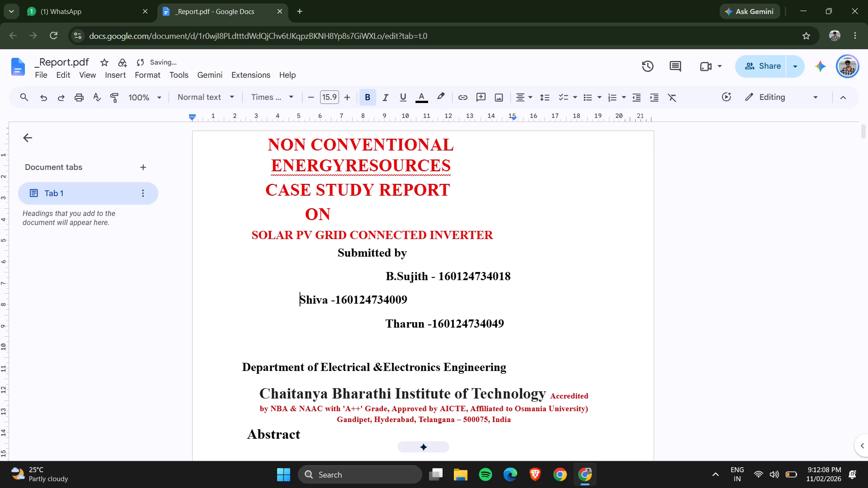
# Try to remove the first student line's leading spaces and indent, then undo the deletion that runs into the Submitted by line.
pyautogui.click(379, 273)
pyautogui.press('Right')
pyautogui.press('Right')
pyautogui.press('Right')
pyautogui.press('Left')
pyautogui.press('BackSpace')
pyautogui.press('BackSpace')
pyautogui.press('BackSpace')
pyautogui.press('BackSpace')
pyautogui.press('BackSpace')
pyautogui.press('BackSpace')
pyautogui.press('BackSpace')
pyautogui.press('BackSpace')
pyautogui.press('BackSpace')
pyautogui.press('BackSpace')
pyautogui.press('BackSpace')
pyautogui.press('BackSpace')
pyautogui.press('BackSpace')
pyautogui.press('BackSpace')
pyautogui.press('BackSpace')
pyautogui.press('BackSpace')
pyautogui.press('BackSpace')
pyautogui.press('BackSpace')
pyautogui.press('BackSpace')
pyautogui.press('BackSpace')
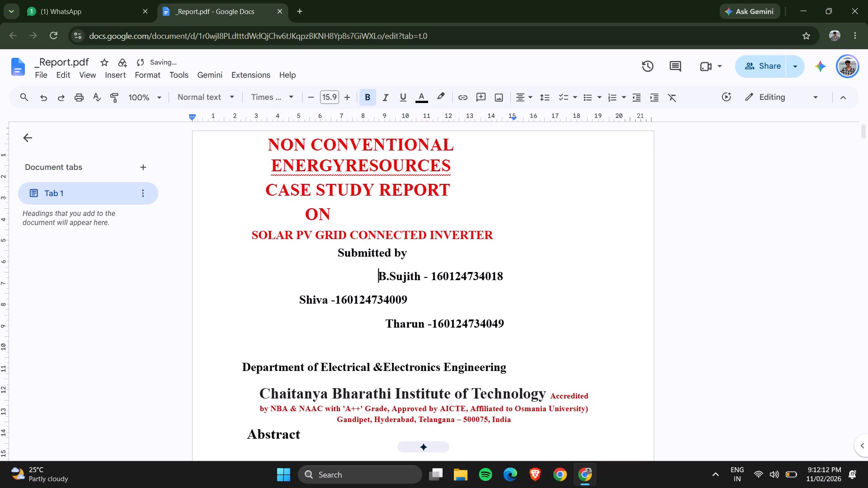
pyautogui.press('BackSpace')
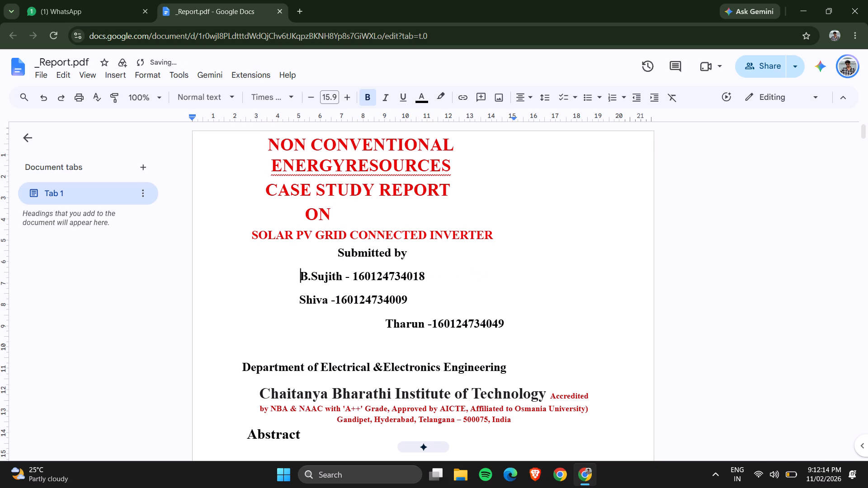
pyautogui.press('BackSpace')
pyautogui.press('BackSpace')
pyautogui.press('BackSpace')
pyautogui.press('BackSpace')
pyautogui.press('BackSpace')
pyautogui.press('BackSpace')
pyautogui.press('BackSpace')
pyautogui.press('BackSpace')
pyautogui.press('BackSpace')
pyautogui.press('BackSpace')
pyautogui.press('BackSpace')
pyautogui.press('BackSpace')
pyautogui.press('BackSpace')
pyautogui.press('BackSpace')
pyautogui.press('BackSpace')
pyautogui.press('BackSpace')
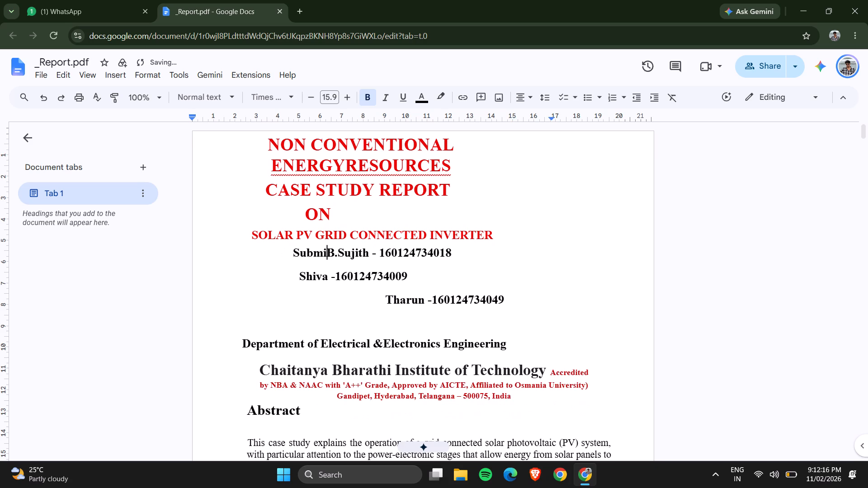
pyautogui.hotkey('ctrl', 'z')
# Remove the first student line's leading spaces and indent, joining it to Submitted by and splitting it off again to share that line's centring.
pyautogui.press('BackSpace')
pyautogui.press('BackSpace')
pyautogui.press('BackSpace')
pyautogui.press('BackSpace')
pyautogui.press('BackSpace')
pyautogui.press('BackSpace')
pyautogui.press('BackSpace')
pyautogui.press('BackSpace')
pyautogui.press('BackSpace')
pyautogui.press('BackSpace')
pyautogui.press('BackSpace')
pyautogui.press('BackSpace')
pyautogui.press('BackSpace')
pyautogui.press('BackSpace')
pyautogui.press('BackSpace')
pyautogui.press('BackSpace')
pyautogui.press('BackSpace')
pyautogui.press('BackSpace')
pyautogui.press('BackSpace')
pyautogui.press('BackSpace')
pyautogui.press('BackSpace')
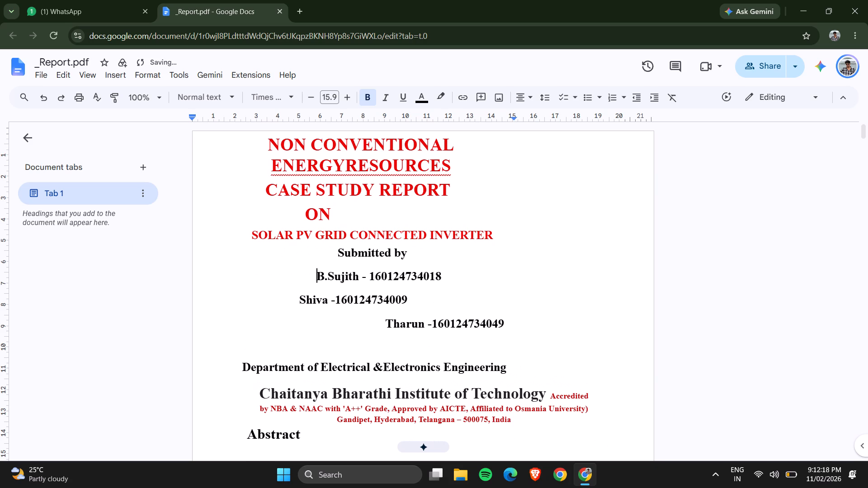
pyautogui.hotkey('ctrl', 'z')
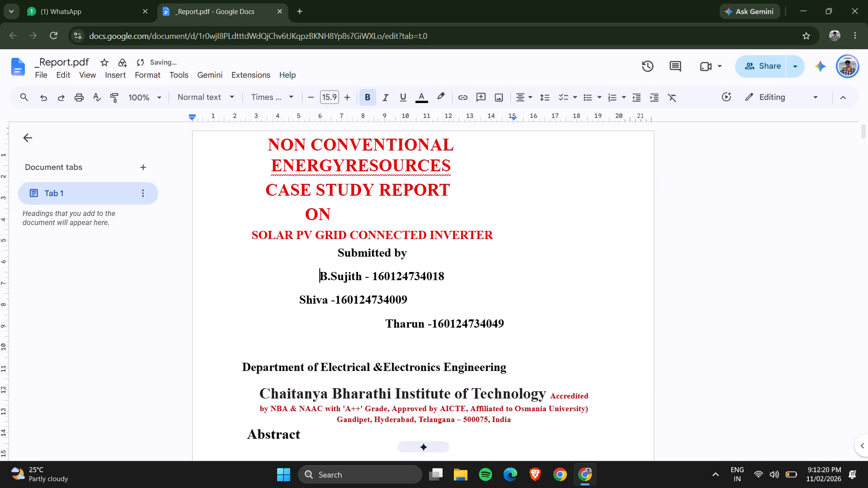
pyautogui.press('BackSpace')
pyautogui.press('BackSpace')
pyautogui.press('BackSpace')
pyautogui.press('BackSpace')
pyautogui.press('BackSpace')
pyautogui.press('BackSpace')
pyautogui.press('BackSpace')
pyautogui.press('BackSpace')
pyautogui.press('BackSpace')
pyautogui.press('BackSpace')
pyautogui.press('BackSpace')
pyautogui.press('BackSpace')
pyautogui.press('BackSpace')
pyautogui.press('BackSpace')
pyautogui.press('BackSpace')
pyautogui.press('BackSpace')
pyautogui.press('BackSpace')
pyautogui.press('BackSpace')
pyautogui.press('BackSpace')
pyautogui.press('BackSpace')
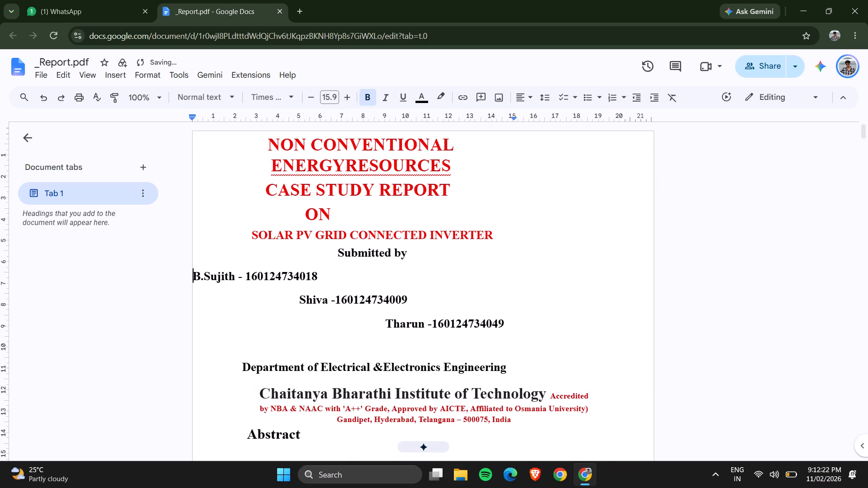
pyautogui.press('BackSpace')
pyautogui.press('Return')
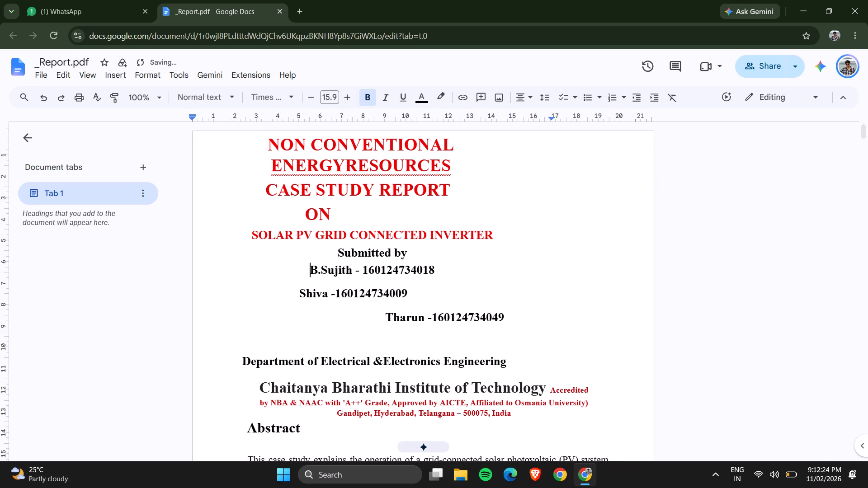
# Remove the third student line's leading spaces, join it to the second student's line, retype that number's final digit as 1, and split the lines again.
pyautogui.click(384, 316)
pyautogui.press('BackSpace')
pyautogui.press('BackSpace')
pyautogui.press('BackSpace')
pyautogui.press('BackSpace')
pyautogui.press('BackSpace')
pyautogui.press('BackSpace')
pyautogui.press('BackSpace')
pyautogui.press('BackSpace')
pyautogui.press('BackSpace')
pyautogui.press('BackSpace')
pyautogui.press('BackSpace')
pyautogui.press('BackSpace')
pyautogui.press('BackSpace')
pyautogui.press('BackSpace')
pyautogui.press('BackSpace')
pyautogui.press('BackSpace')
pyautogui.press('BackSpace')
pyautogui.press('BackSpace')
pyautogui.press('BackSpace')
pyautogui.press('BackSpace')
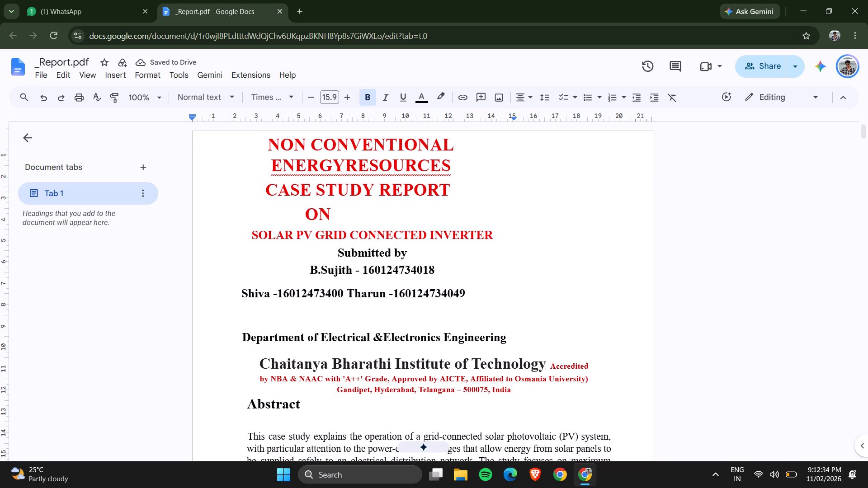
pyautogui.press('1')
pyautogui.press('Return')
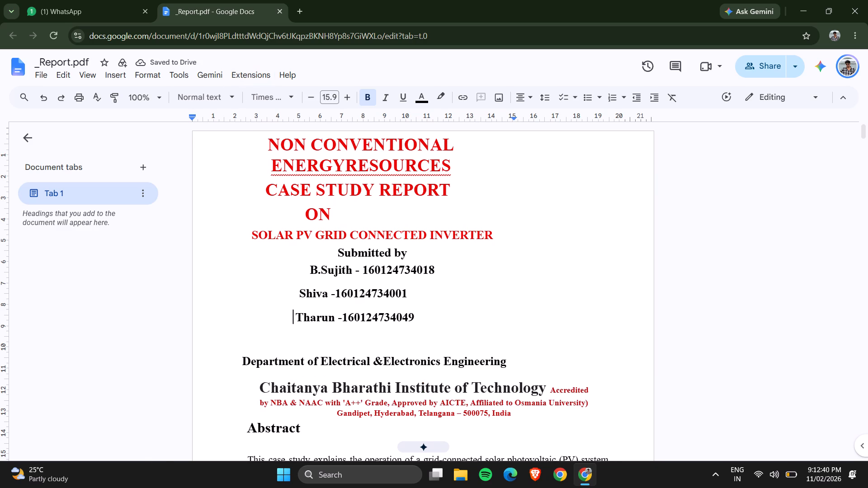
# Remove the indents from the NON CONVENTIONAL ENERGYRESOURCES, CASE STUDY REPORT and ON heading lines.
pyautogui.click(264, 136)
pyautogui.press('BackSpace')
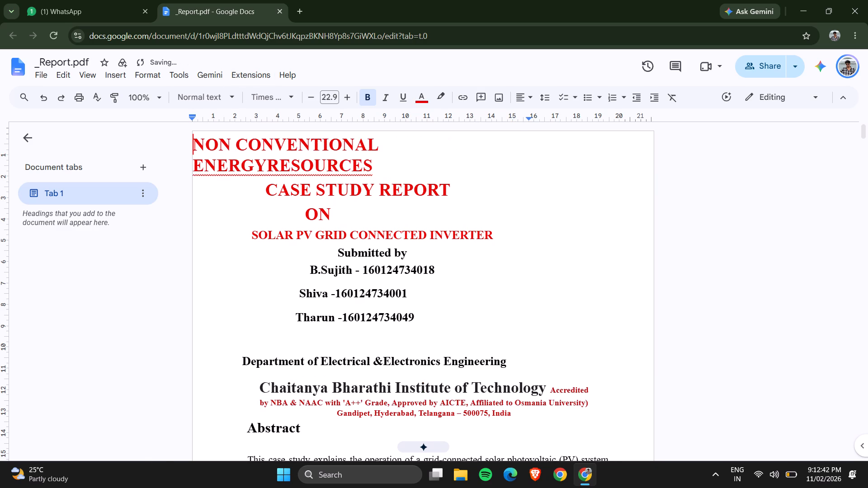
pyautogui.click(243, 232)
pyautogui.press('Up')
pyautogui.press('Up')
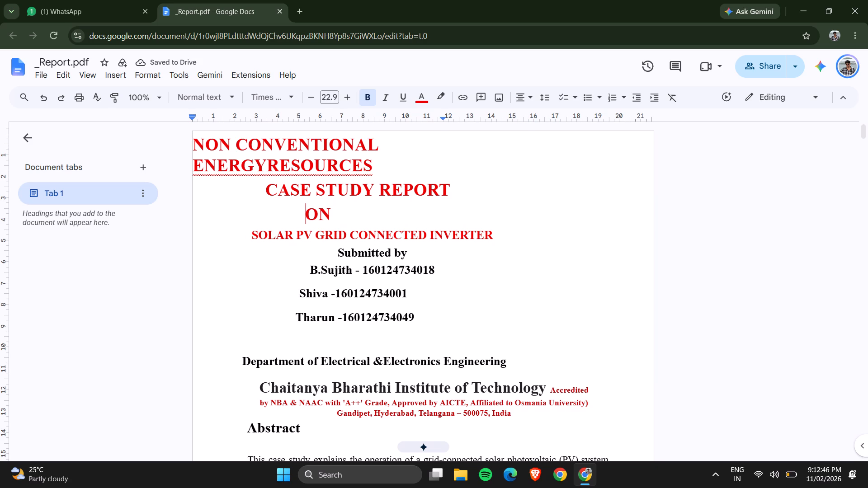
pyautogui.press('BackSpace')
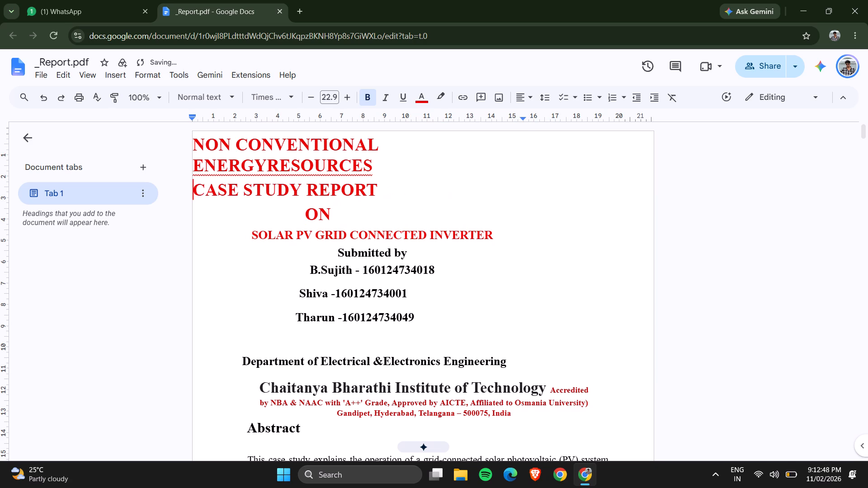
pyautogui.press('Down')
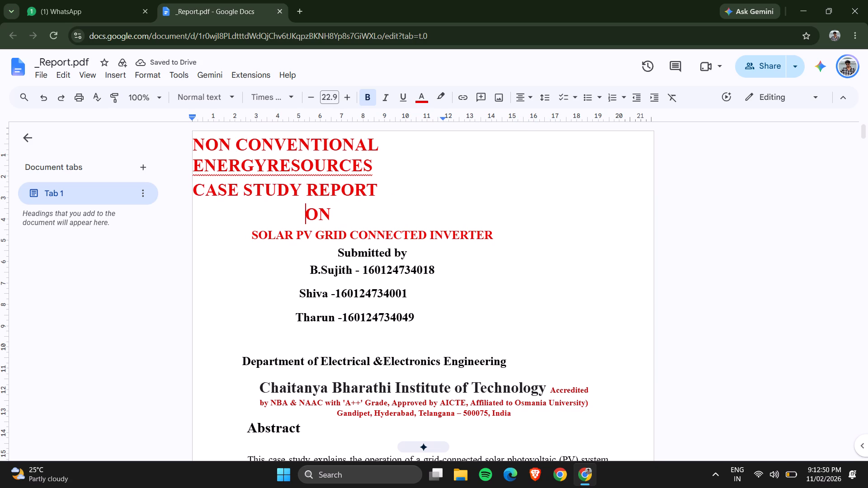
pyautogui.press('BackSpace')
# Remove the indent of SOLAR PV GRID CONNECTED INVERTER, joining it to the ON line and splitting it back onto its own line.
pyautogui.press('Down')
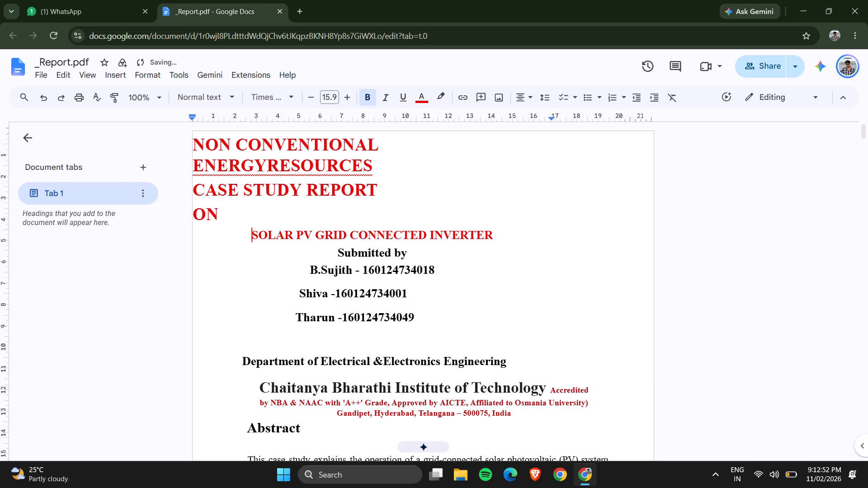
pyautogui.press('BackSpace')
pyautogui.press('BackSpace')
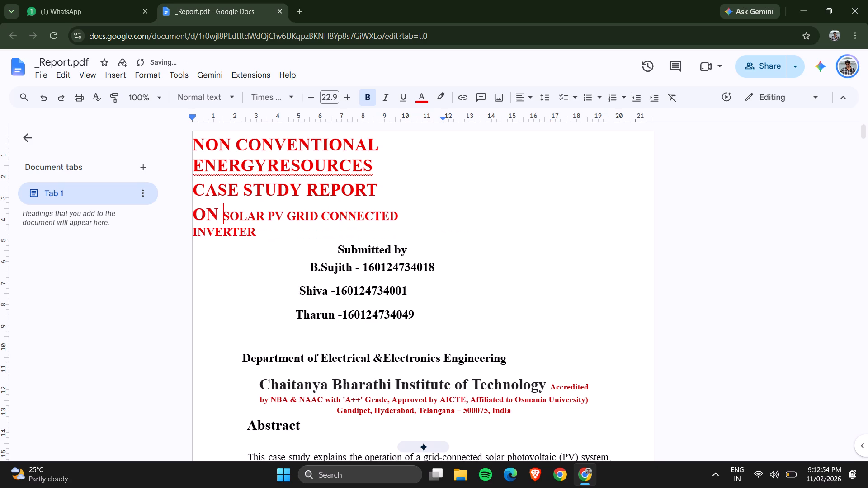
pyautogui.press('Return')
# Remove the indents from the Submitted by line and the three student lines below it.
pyautogui.press('Down')
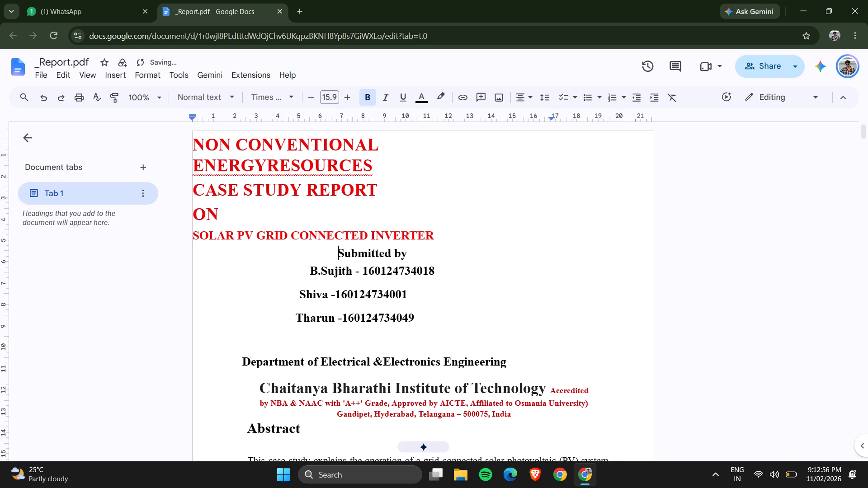
pyautogui.press('BackSpace')
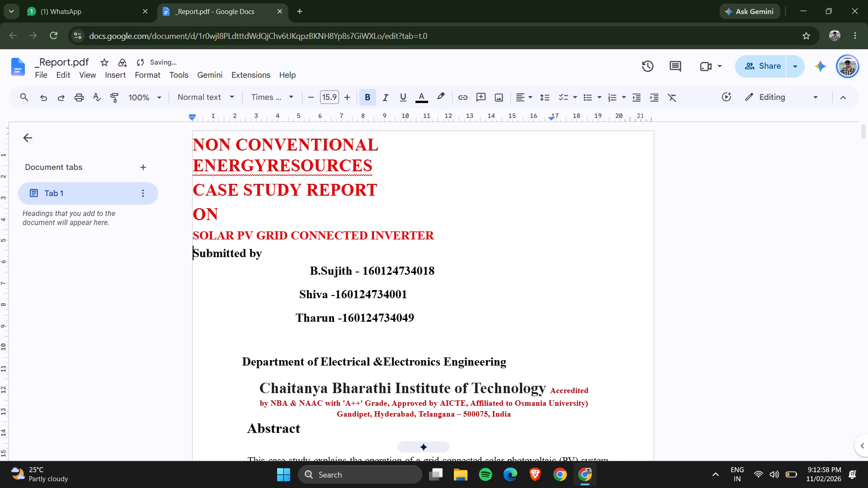
pyautogui.press('Down')
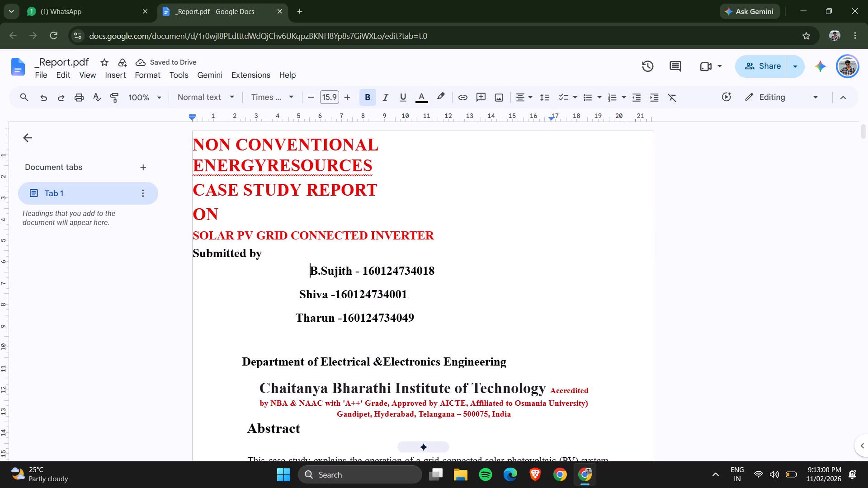
pyautogui.press('BackSpace')
pyautogui.press('Down')
pyautogui.press('BackSpace')
pyautogui.press('Down')
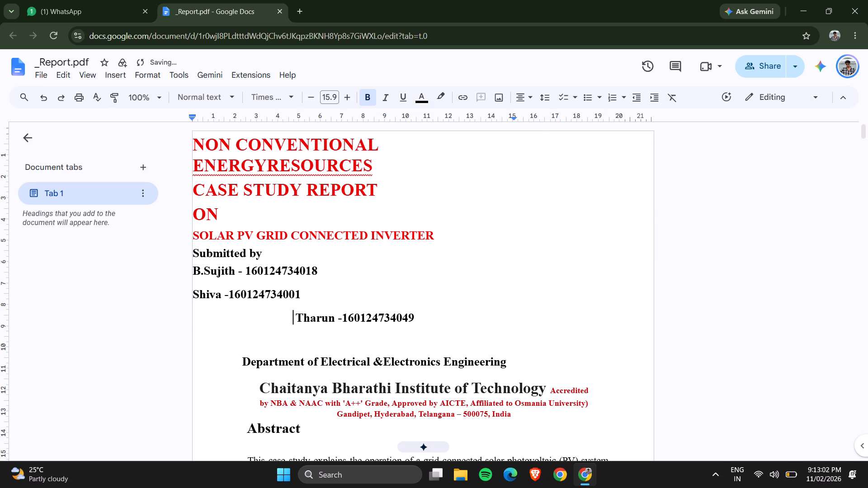
pyautogui.press('BackSpace')
# Remove the indentation and centring from the Department of Electrical & Electronics Engineering line and the Chaitanya Bharathi Institute of Technology paragraph.
pyautogui.press('Down')
pyautogui.press('BackSpace')
pyautogui.press('Down')
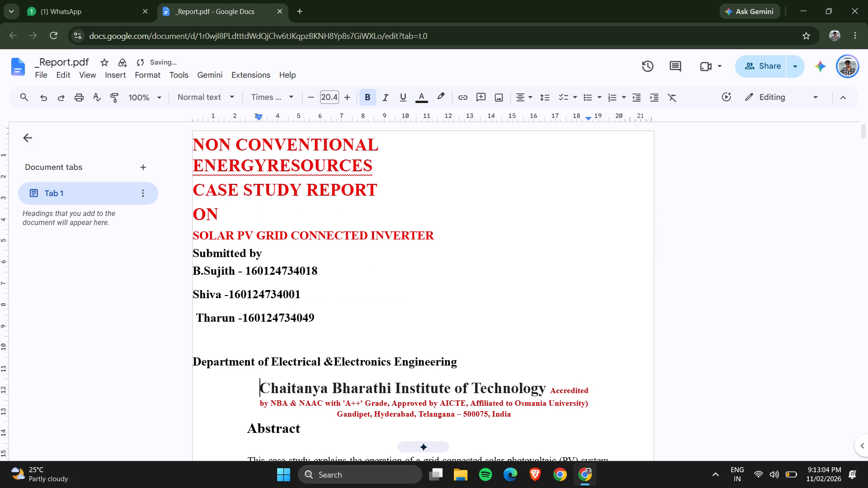
pyautogui.press('BackSpace')
pyautogui.press('BackSpace')
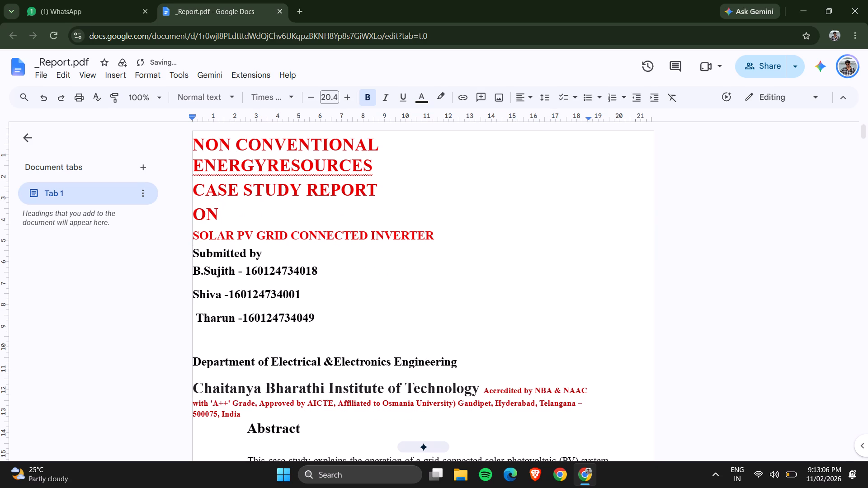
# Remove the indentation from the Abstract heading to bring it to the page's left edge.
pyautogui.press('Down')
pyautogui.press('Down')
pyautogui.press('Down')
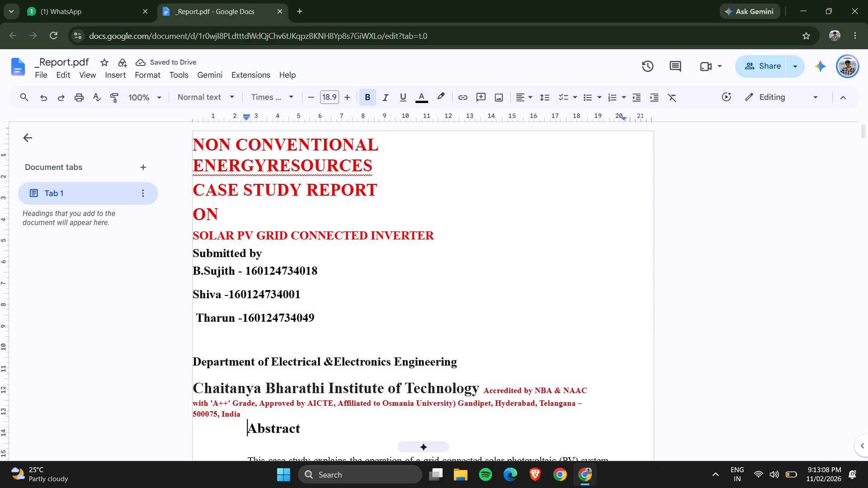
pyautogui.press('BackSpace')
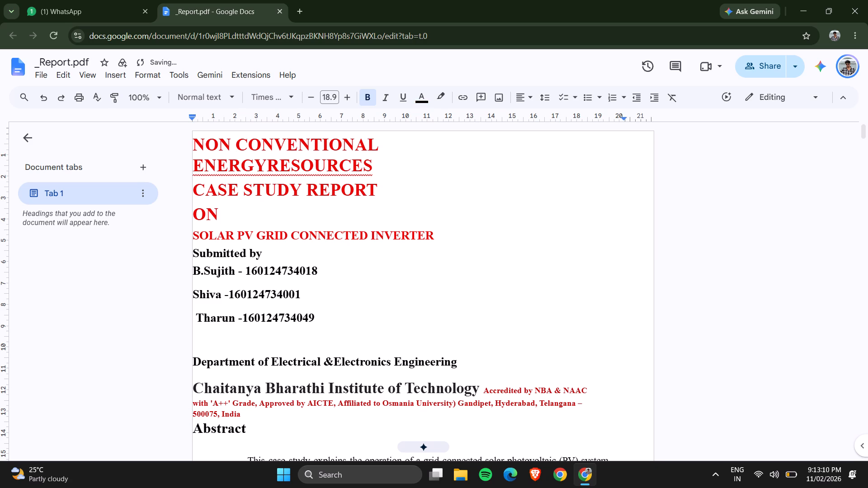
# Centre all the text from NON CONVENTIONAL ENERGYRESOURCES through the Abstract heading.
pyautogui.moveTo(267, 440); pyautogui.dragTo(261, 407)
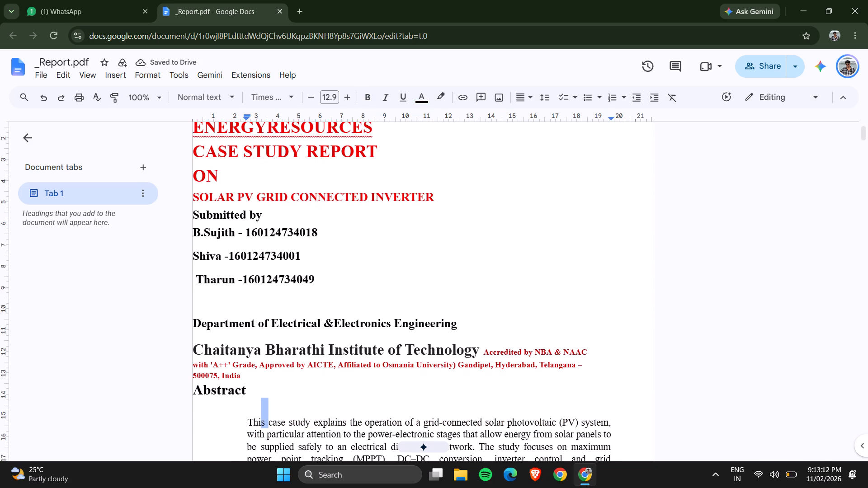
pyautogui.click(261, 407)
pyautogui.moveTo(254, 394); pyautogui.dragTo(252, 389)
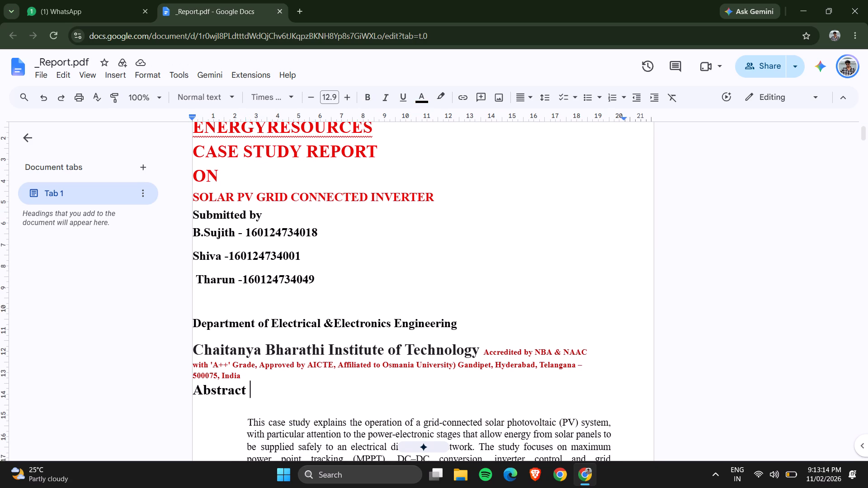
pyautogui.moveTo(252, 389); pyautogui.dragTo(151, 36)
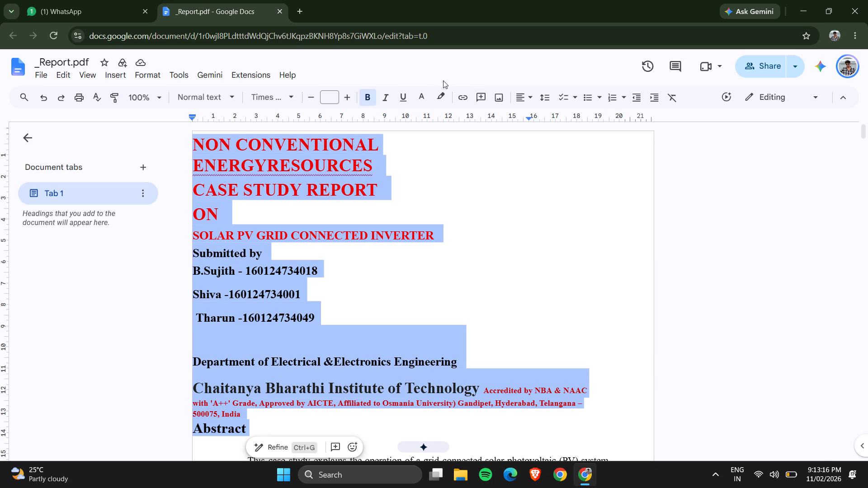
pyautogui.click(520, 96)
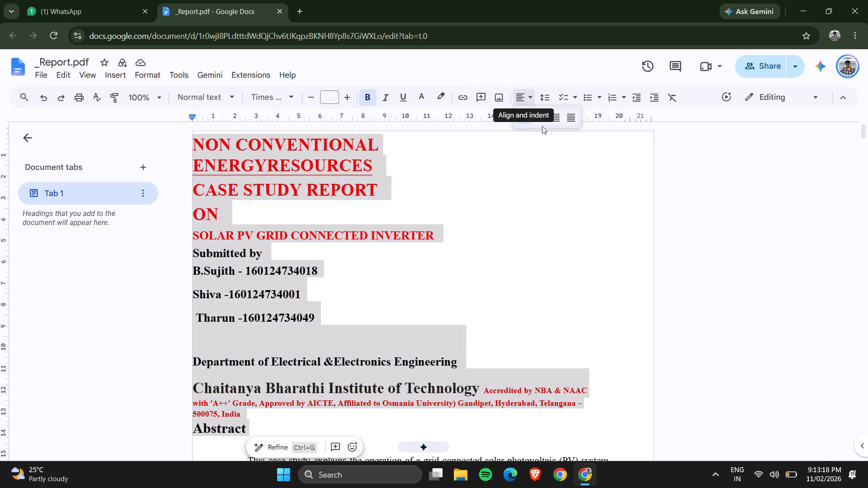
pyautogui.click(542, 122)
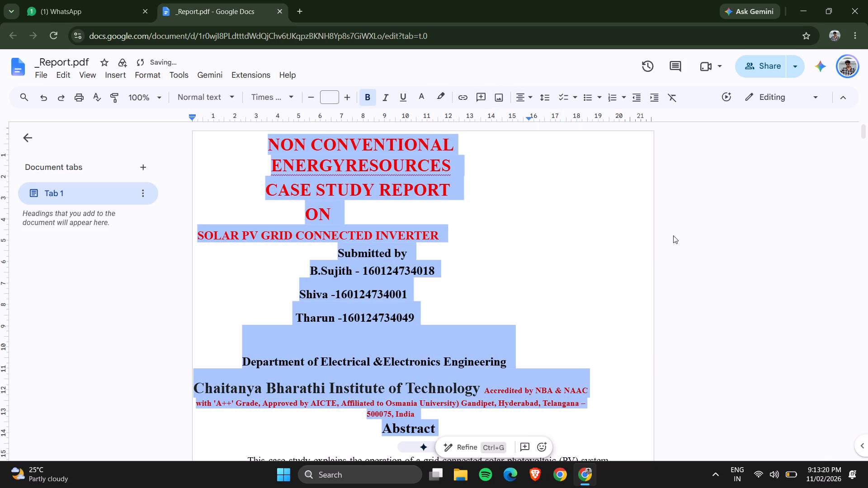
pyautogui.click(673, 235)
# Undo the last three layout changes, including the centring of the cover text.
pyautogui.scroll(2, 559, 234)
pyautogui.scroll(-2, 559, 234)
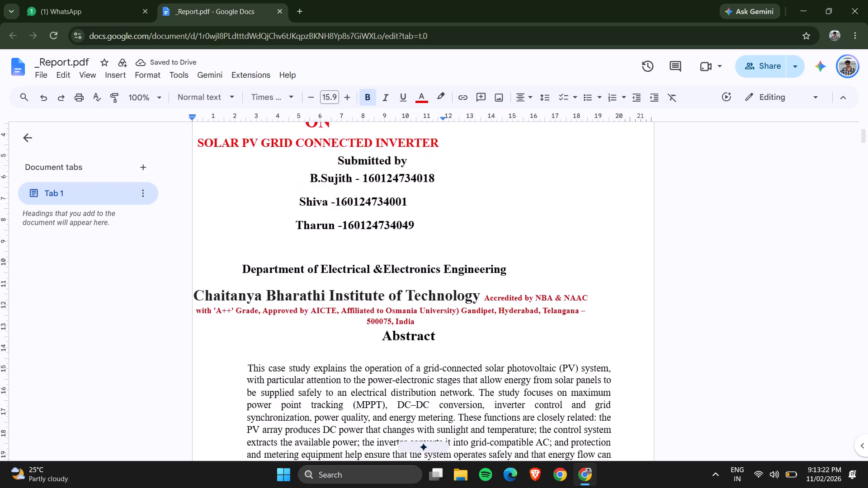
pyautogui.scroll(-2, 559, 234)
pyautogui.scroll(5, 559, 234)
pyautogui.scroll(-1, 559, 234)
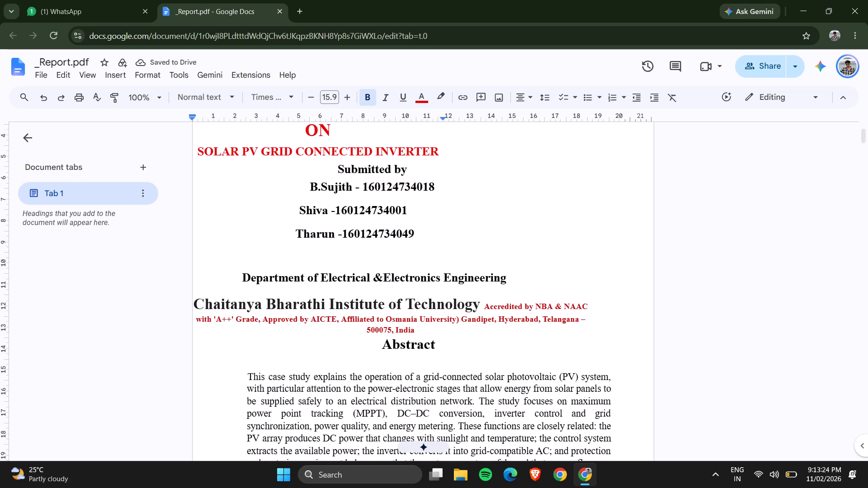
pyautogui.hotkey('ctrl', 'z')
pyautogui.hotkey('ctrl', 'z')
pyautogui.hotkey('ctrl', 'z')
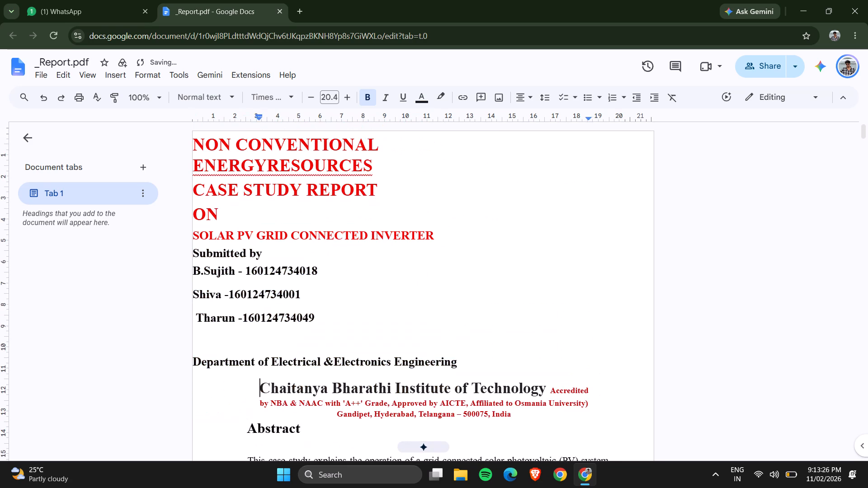
# Undo the earlier title page edits until the split ENERGY RESOURCES heading and the blank gap above Submitted by are restored.
pyautogui.hotkey('ctrl', 'z')
pyautogui.hotkey('ctrl', 'z')
pyautogui.hotkey('ctrl', 'z')
pyautogui.hotkey('ctrl', 'z')
pyautogui.hotkey('ctrl', 'z')
pyautogui.hotkey('ctrl', 'z')
pyautogui.hotkey('ctrl', 'z')
pyautogui.hotkey('ctrl', 'z')
pyautogui.hotkey('ctrl', 'z')
pyautogui.hotkey('ctrl', 'z')
pyautogui.hotkey('ctrl', 'z')
pyautogui.hotkey('ctrl', 'z')
pyautogui.hotkey('ctrl', 'z')
pyautogui.hotkey('ctrl', 'z')
pyautogui.hotkey('ctrl', 'z')
pyautogui.hotkey('ctrl', 'z')
pyautogui.hotkey('ctrl', 'z')
pyautogui.hotkey('ctrl', 'z')
pyautogui.hotkey('ctrl', 'z')
pyautogui.hotkey('ctrl', 'z')
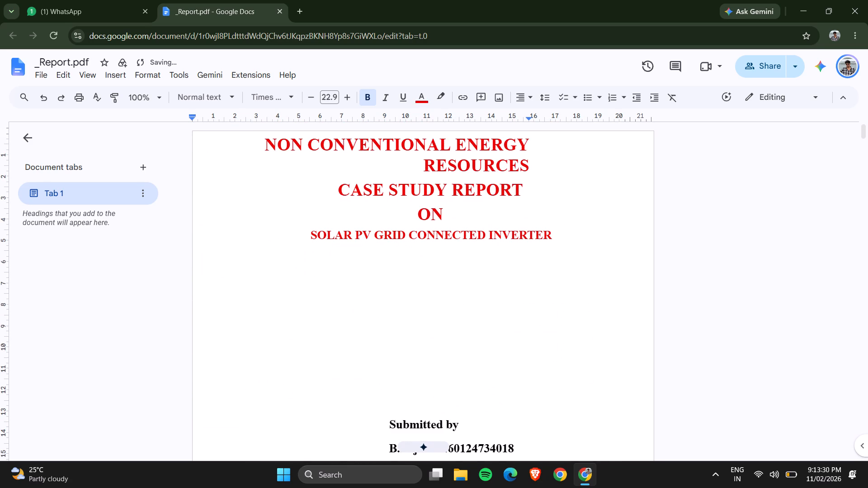
# Delete the space between ENERGY and RESOURCES in the main title so they form one word.
pyautogui.scroll(-1, 580, 329)
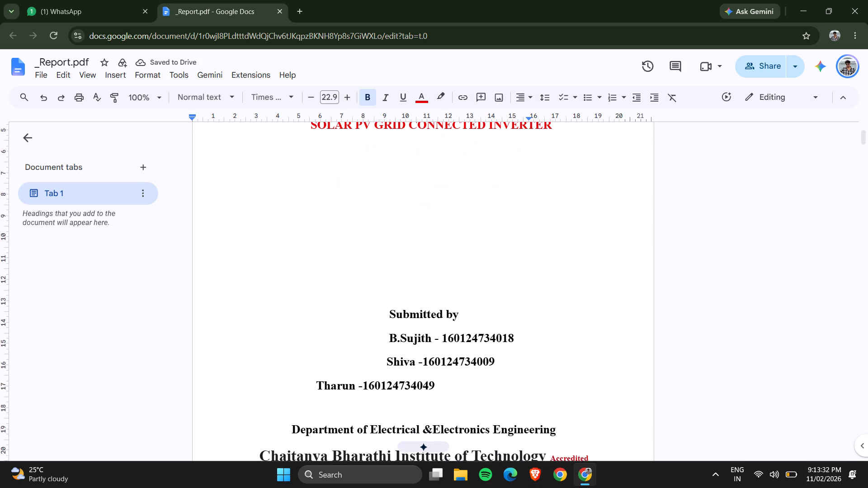
pyautogui.scroll(3, 580, 329)
pyautogui.press('BackSpace')
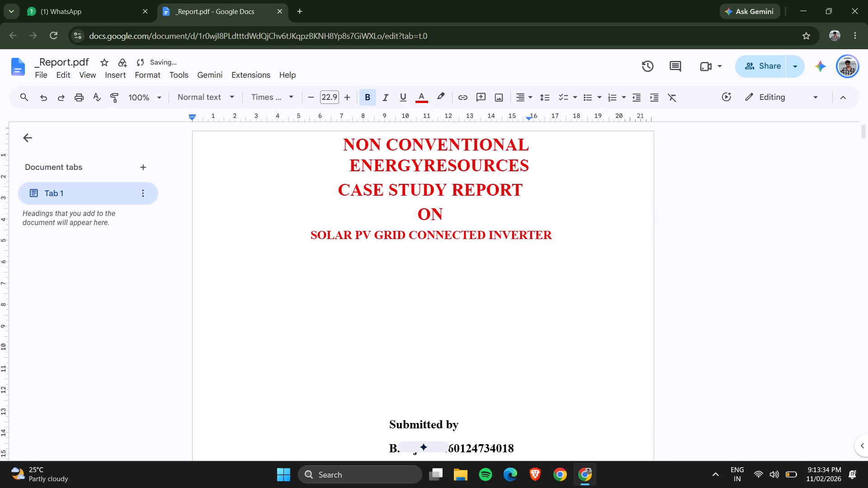
# Remove the indent and blank gap above Submitted by, leaving it on its own line directly under SOLAR PV GRID CONNECTED INVERTER.
pyautogui.click(390, 399)
pyautogui.press('BackSpace')
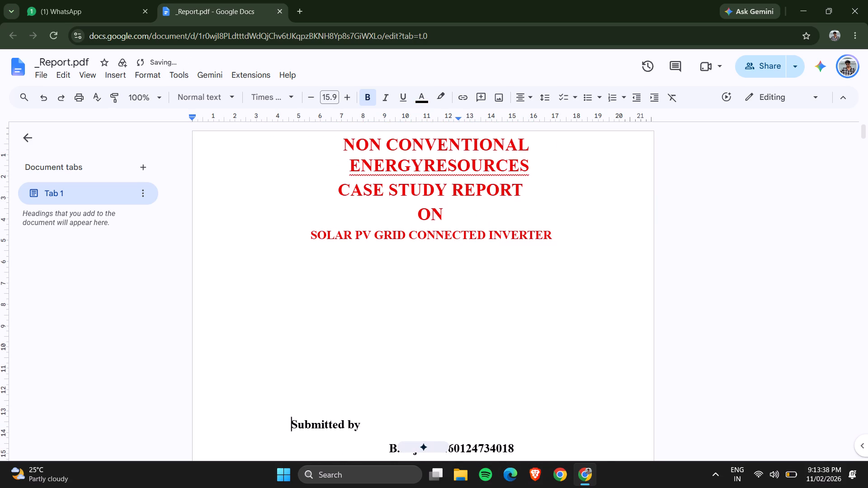
pyautogui.press('BackSpace')
pyautogui.press('BackSpace')
pyautogui.press('Return')
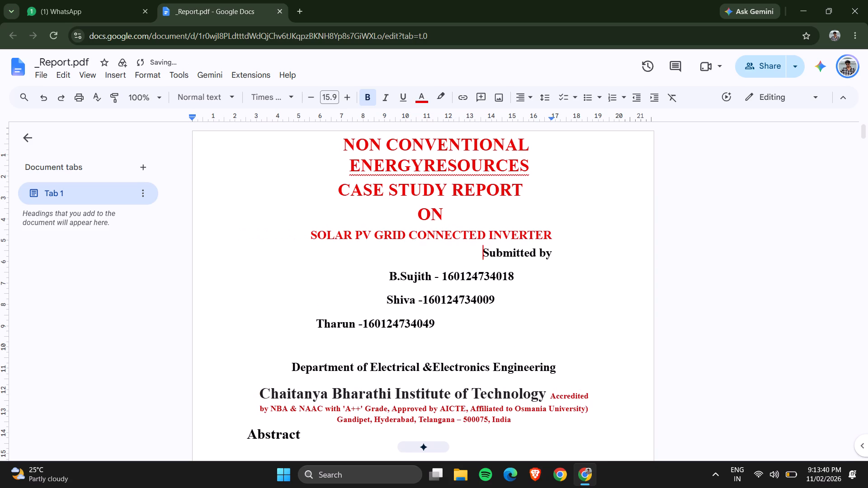
# Clear the right alignment of Submitted by and pad it with leading spaces to sit roughly centred beneath the inverter title.
pyautogui.press('BackSpace')
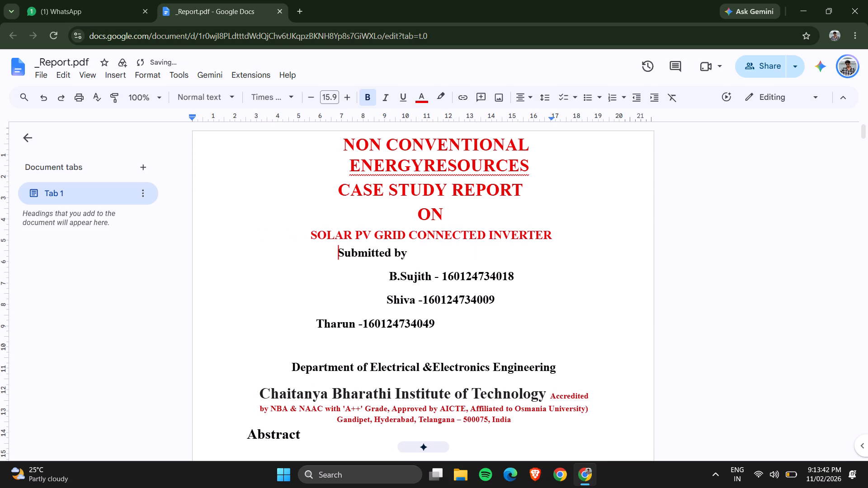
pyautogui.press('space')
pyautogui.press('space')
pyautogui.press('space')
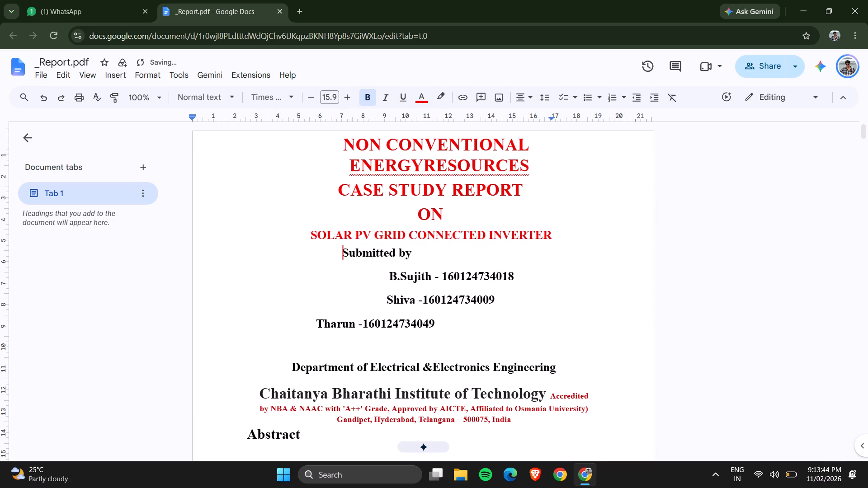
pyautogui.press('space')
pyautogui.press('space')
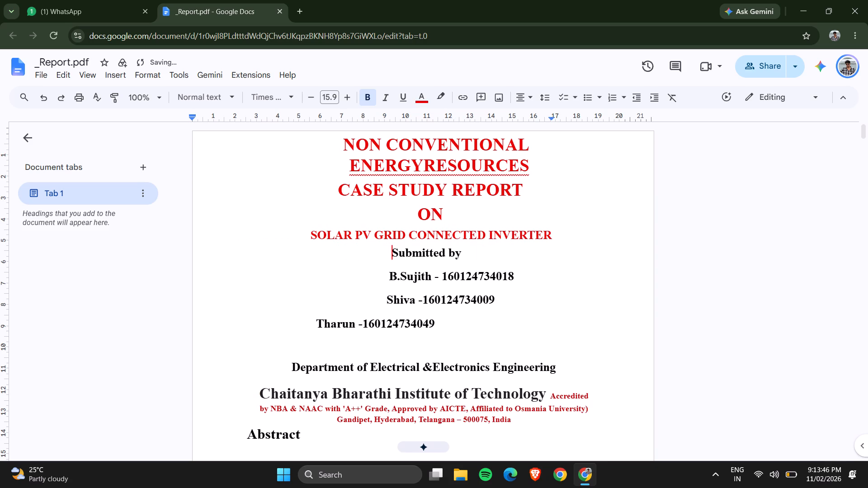
# Insert leading spaces before the last student line to line it up with the student line above it.
pyautogui.click(297, 328)
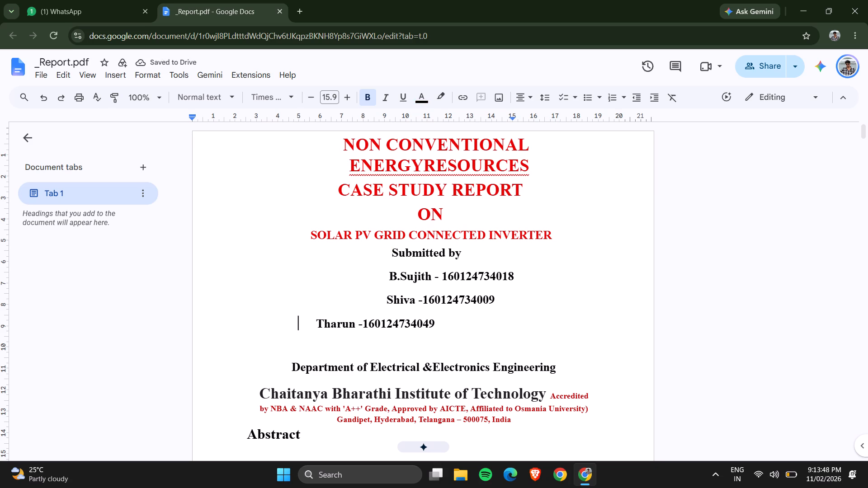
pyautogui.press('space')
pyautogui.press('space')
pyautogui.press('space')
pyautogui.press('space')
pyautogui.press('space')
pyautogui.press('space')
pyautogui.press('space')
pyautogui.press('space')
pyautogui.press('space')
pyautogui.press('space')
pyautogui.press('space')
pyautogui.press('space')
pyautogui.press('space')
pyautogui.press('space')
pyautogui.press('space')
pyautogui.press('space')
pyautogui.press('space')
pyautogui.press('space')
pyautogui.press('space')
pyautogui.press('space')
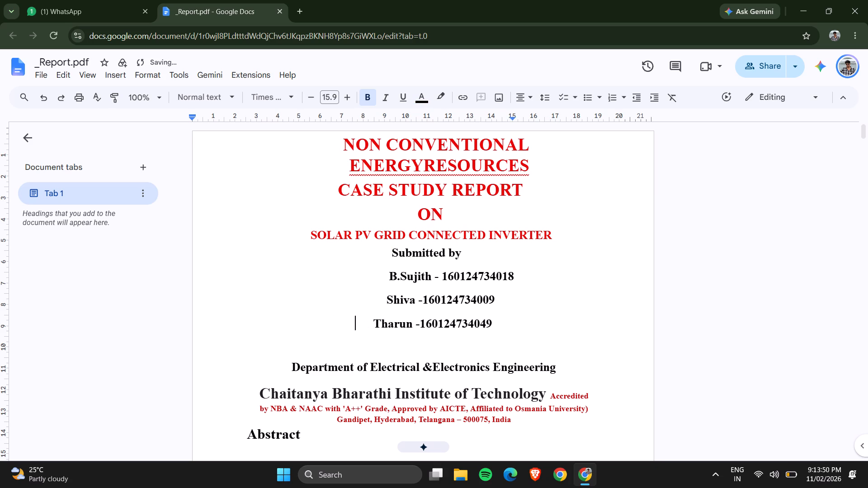
# Look through the report body from the abstract and introduction to the solar panel site photos.
pyautogui.press('Down')
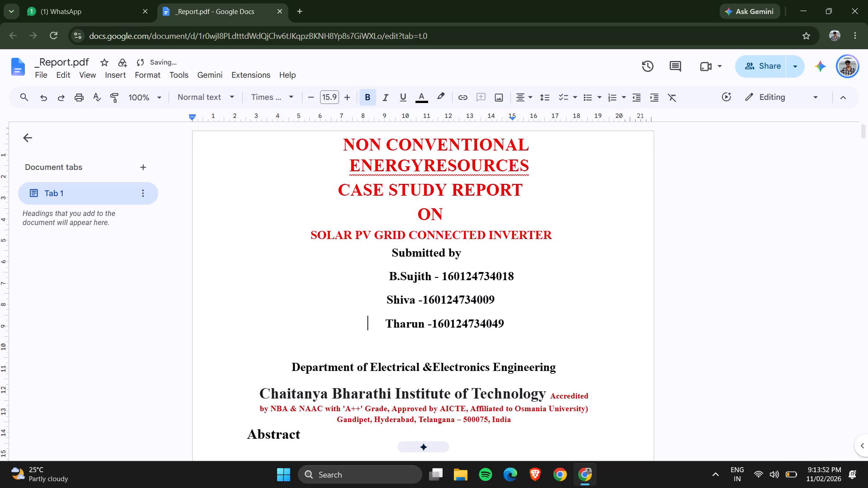
pyautogui.press('Down')
pyautogui.press('Down')
pyautogui.press('Down')
pyautogui.press('Down')
pyautogui.press('Down')
pyautogui.press('Down')
pyautogui.press('Down')
pyautogui.press('Down')
pyautogui.press('Down')
pyautogui.press('Down')
pyautogui.press('Down')
pyautogui.press('Down')
pyautogui.press('Down')
pyautogui.press('Down')
pyautogui.press('Down')
pyautogui.press('Down')
pyautogui.press('Down')
pyautogui.press('Down')
pyautogui.press('Down')
pyautogui.press('Down')
pyautogui.press('Down')
pyautogui.press('Down')
pyautogui.press('Down')
pyautogui.press('Down')
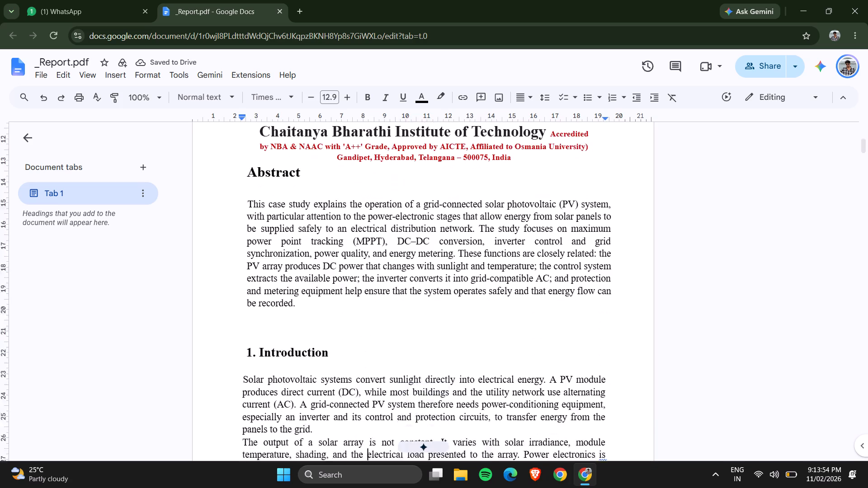
pyautogui.press('Up')
pyautogui.press('Up')
pyautogui.press('Up')
pyautogui.press('Up')
pyautogui.press('Up')
pyautogui.press('Up')
pyautogui.press('Up')
pyautogui.press('Up')
pyautogui.press('Up')
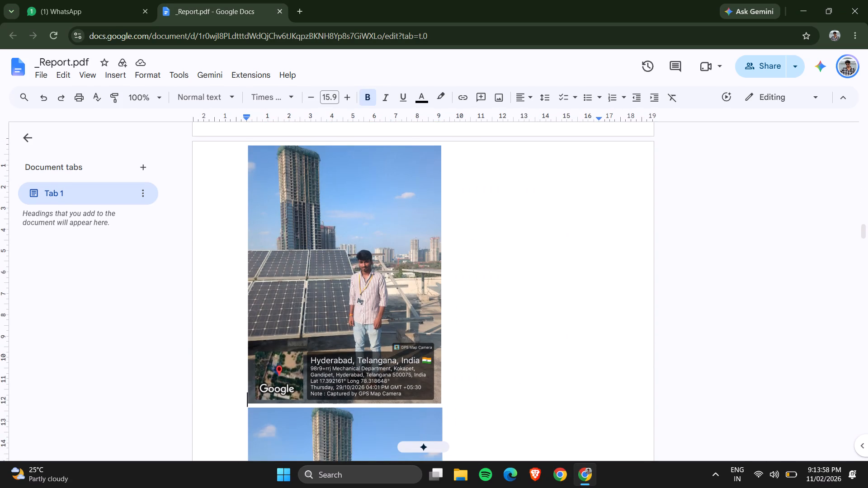
pyautogui.scroll(4, 465, 296)
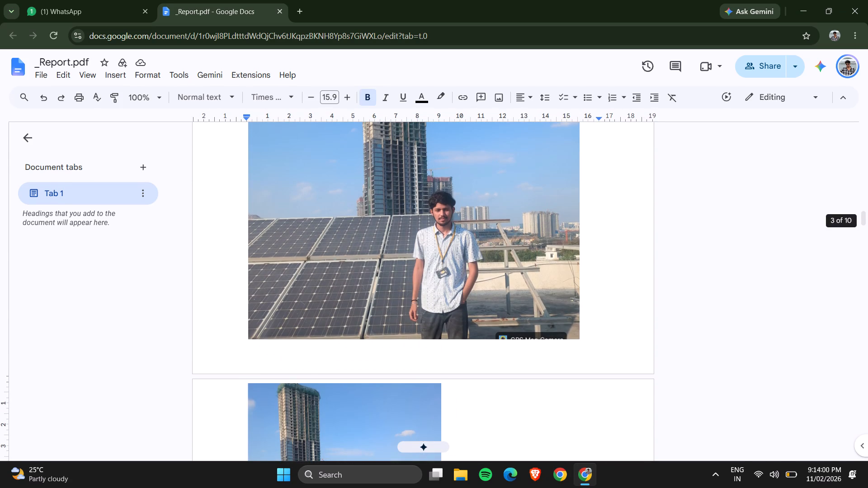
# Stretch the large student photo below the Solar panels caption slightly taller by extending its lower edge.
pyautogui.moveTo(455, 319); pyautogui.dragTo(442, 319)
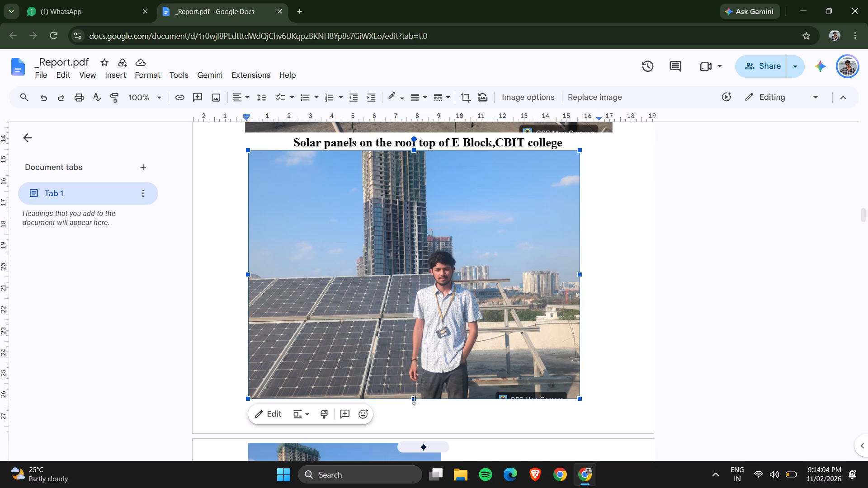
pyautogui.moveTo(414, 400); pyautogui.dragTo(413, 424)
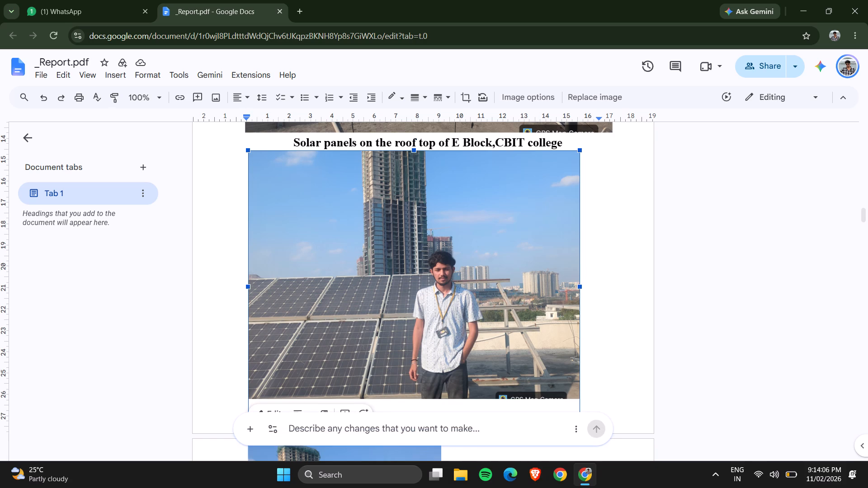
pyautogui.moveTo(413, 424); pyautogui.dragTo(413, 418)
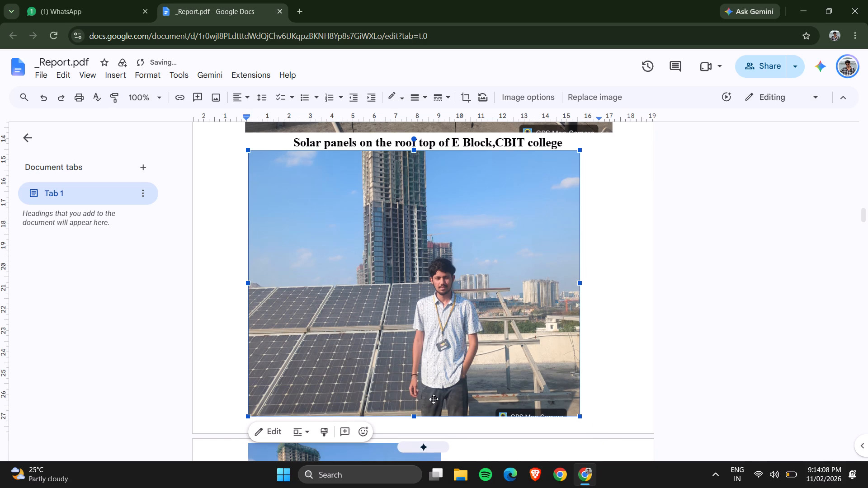
# Delete the rooftop solar panels photo above the caption Solar panels on the roof top of E Block,CBIT college.
pyautogui.scroll(3, 454, 292)
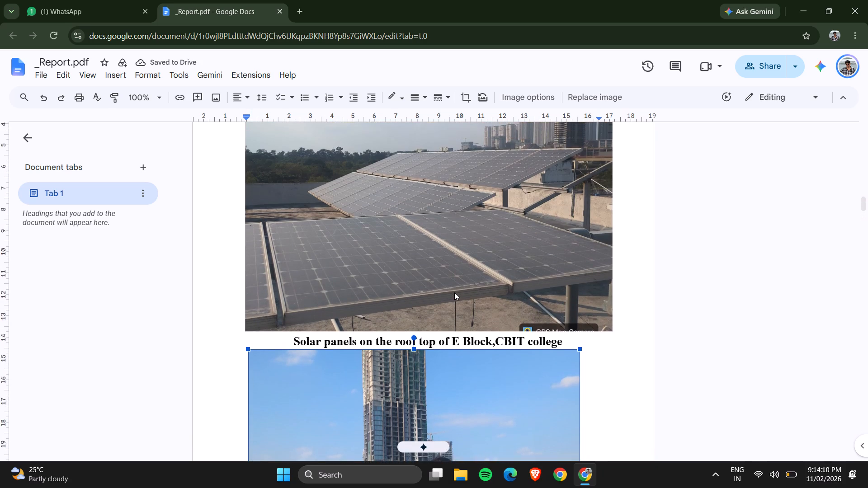
pyautogui.scroll(3, 454, 292)
pyautogui.scroll(-1, 454, 292)
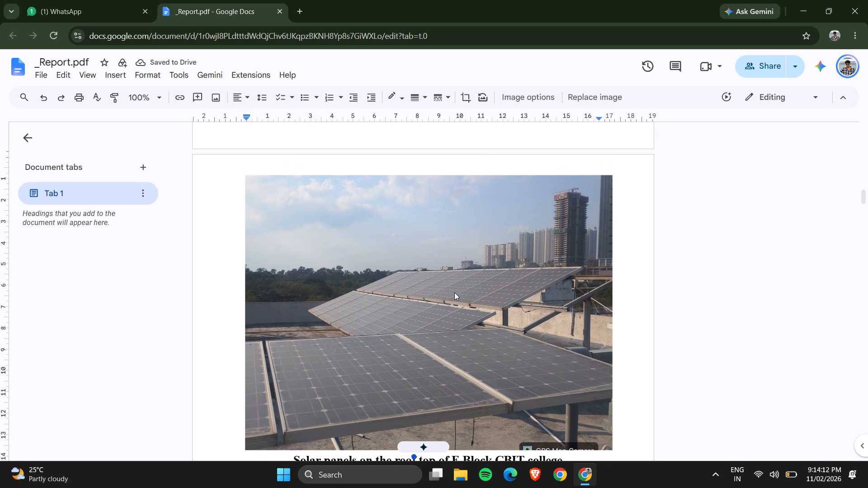
pyautogui.click(454, 292)
pyautogui.press('Delete')
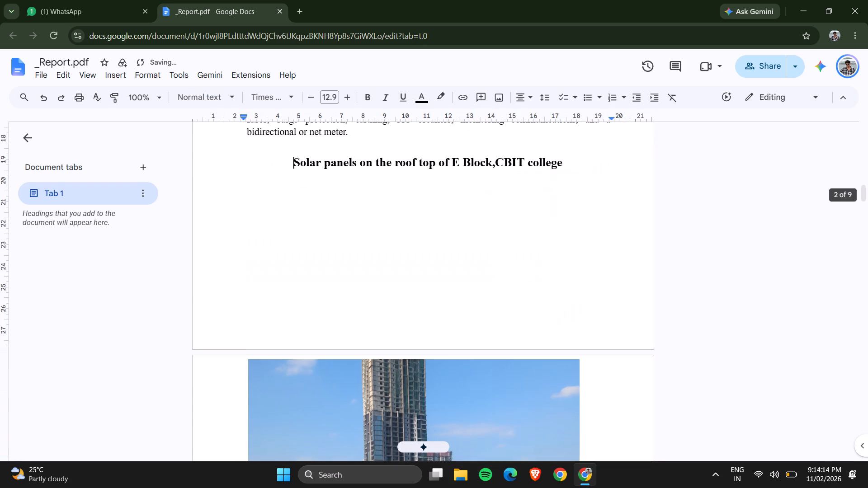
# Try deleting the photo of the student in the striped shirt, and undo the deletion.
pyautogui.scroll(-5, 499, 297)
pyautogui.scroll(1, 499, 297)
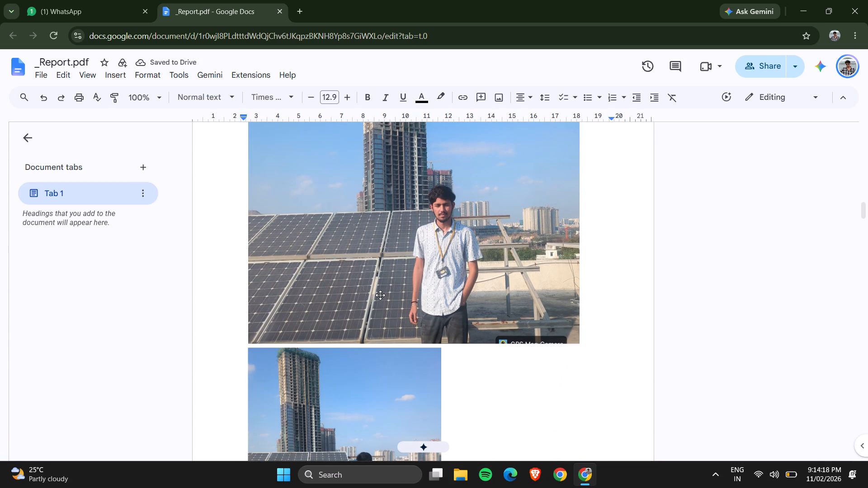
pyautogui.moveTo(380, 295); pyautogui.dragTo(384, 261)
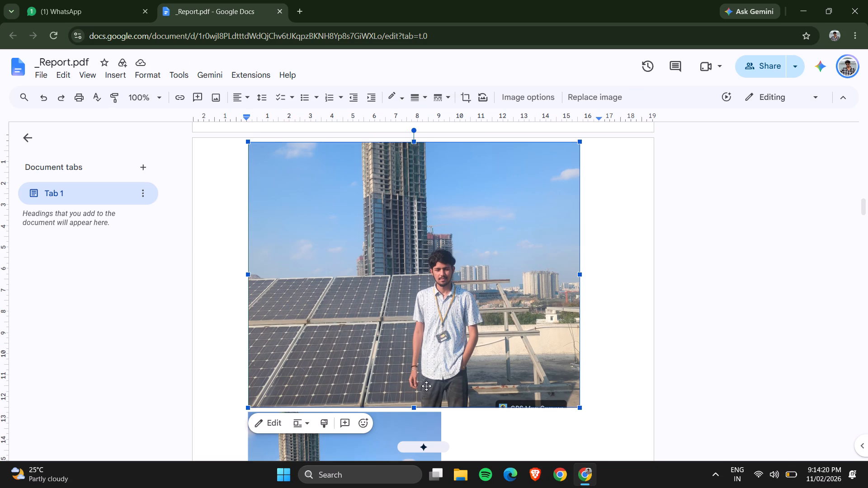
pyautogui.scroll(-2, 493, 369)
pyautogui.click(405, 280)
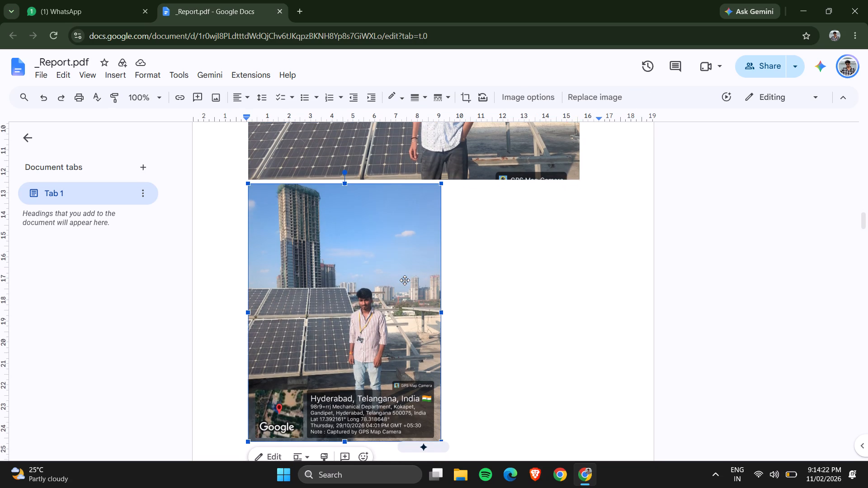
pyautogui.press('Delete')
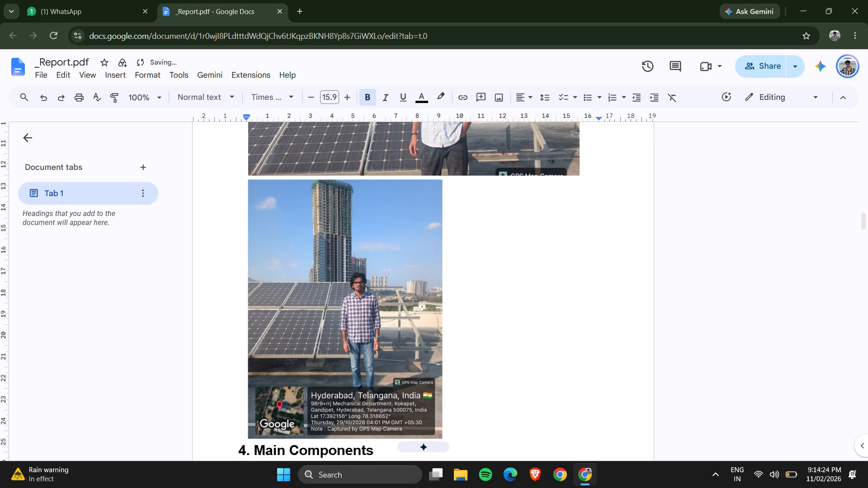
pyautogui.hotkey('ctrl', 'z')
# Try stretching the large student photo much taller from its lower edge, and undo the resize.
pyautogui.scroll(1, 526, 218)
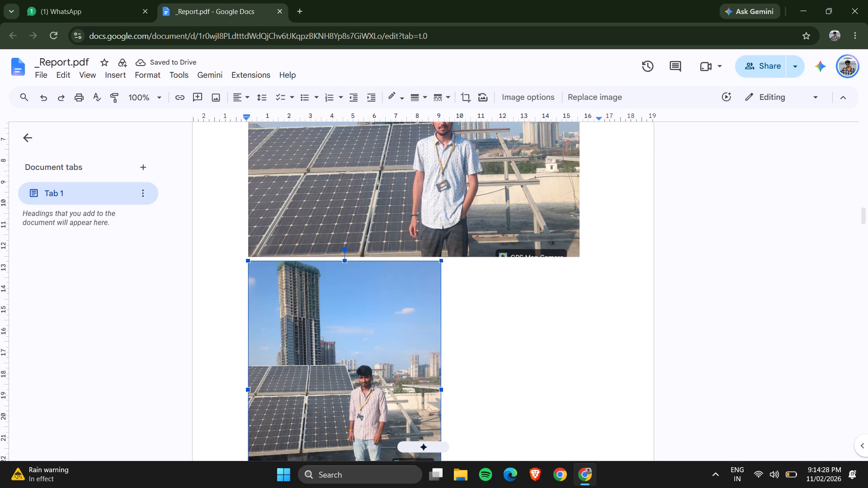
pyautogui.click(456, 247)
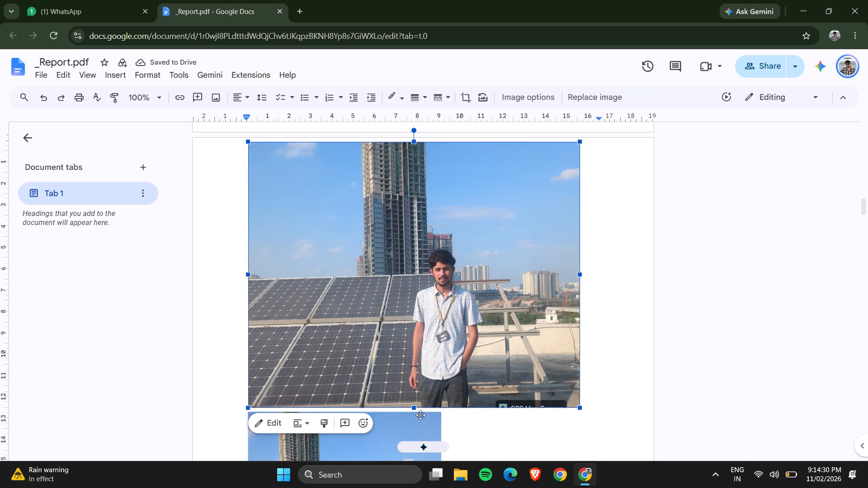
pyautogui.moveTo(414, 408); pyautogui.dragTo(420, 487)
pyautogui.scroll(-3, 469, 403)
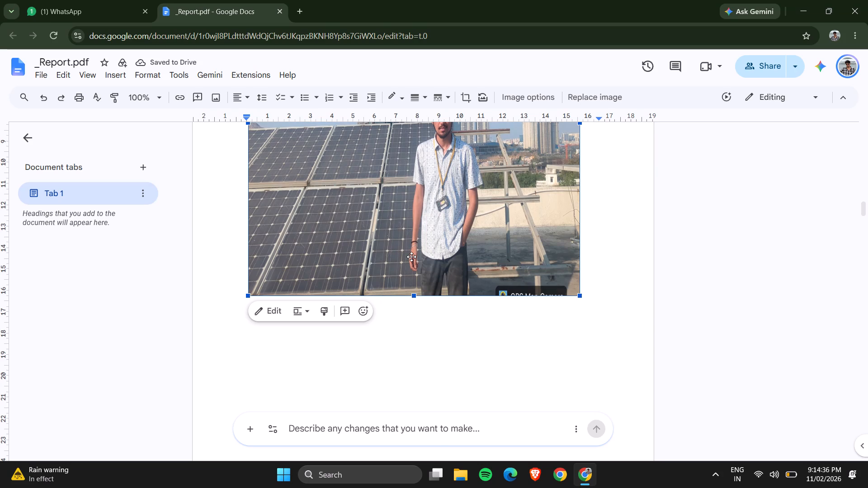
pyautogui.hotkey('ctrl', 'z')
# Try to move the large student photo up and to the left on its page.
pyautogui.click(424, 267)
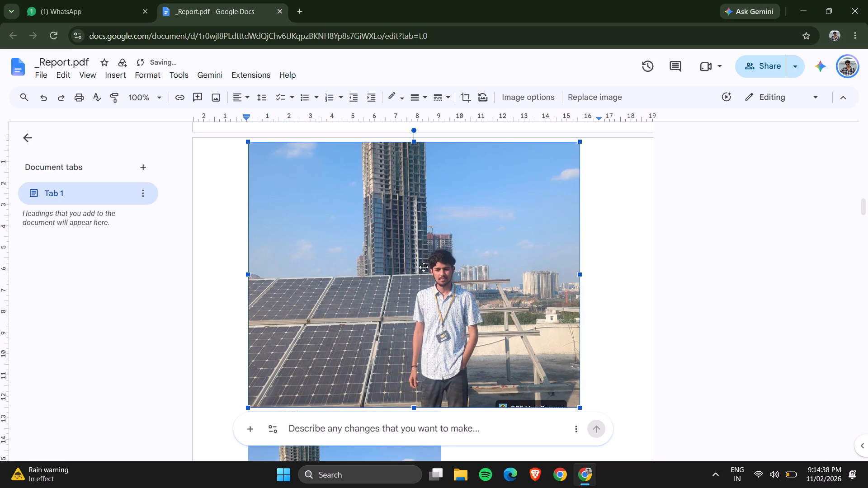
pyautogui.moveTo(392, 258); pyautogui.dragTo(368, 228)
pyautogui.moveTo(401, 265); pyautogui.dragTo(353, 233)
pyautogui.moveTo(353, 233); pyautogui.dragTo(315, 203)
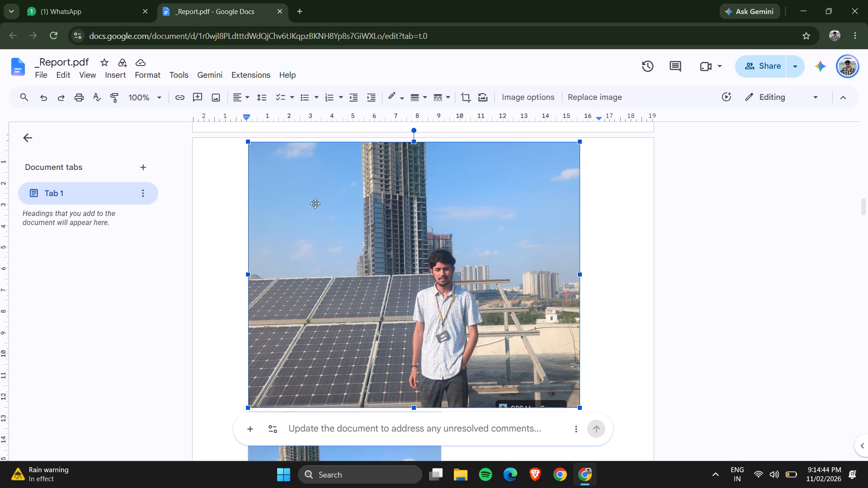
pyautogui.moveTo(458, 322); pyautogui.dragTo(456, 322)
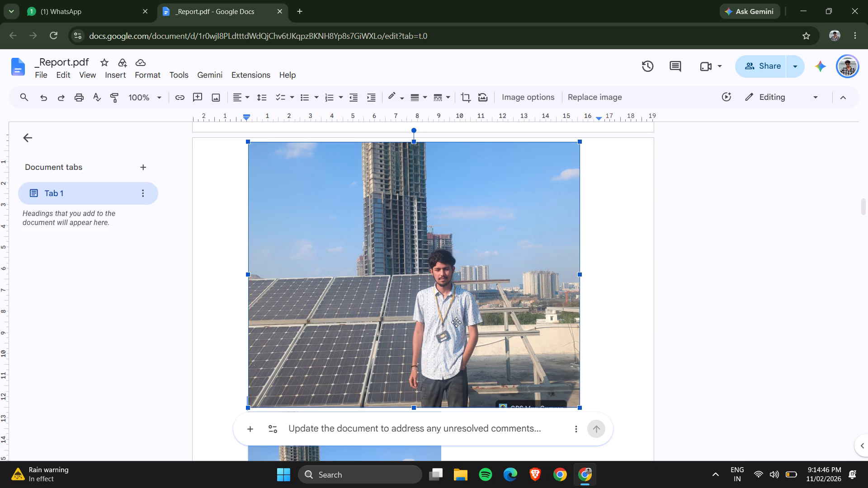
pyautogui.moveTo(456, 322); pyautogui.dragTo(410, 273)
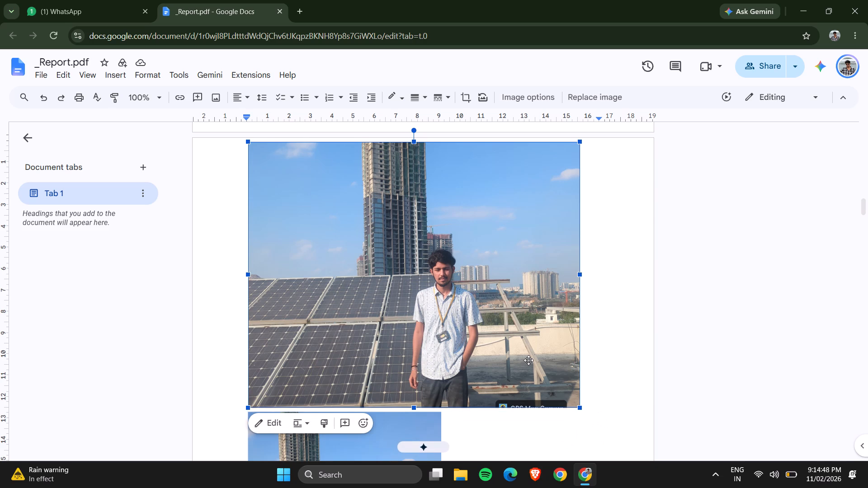
# View the large student photo at 100% zoom in the image editor and return to the document.
pyautogui.scroll(-1, 528, 360)
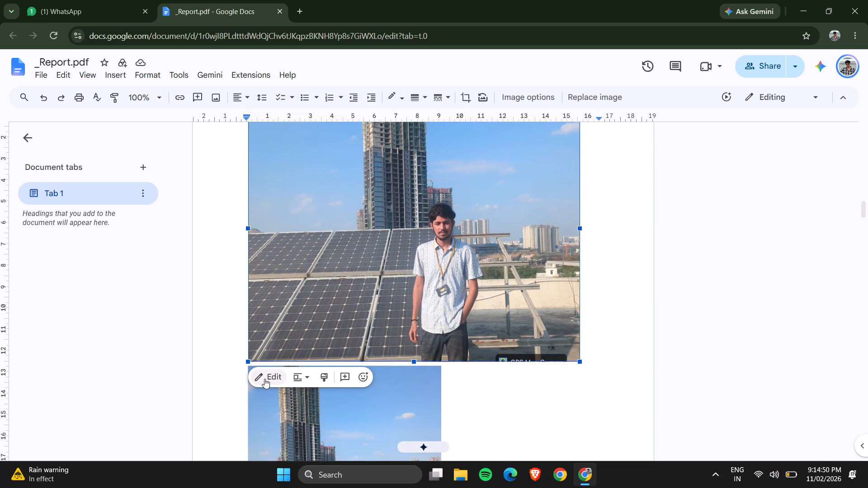
pyautogui.click(264, 379)
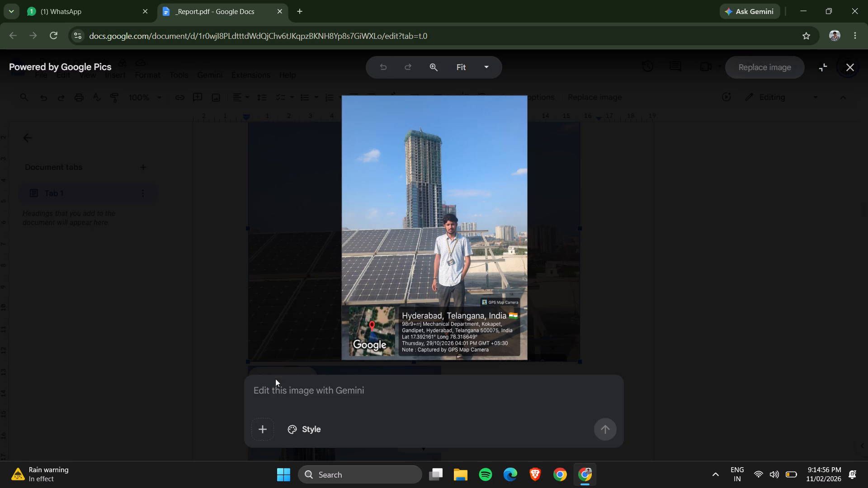
pyautogui.click(458, 64)
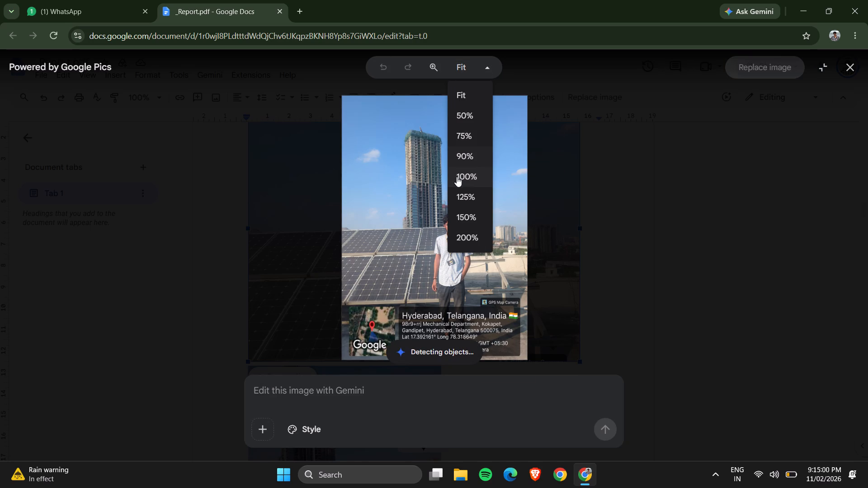
pyautogui.click(457, 177)
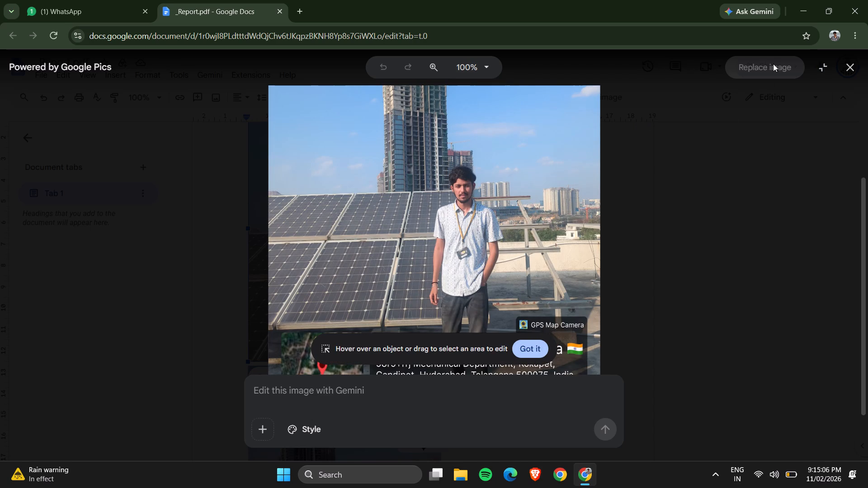
pyautogui.click(825, 64)
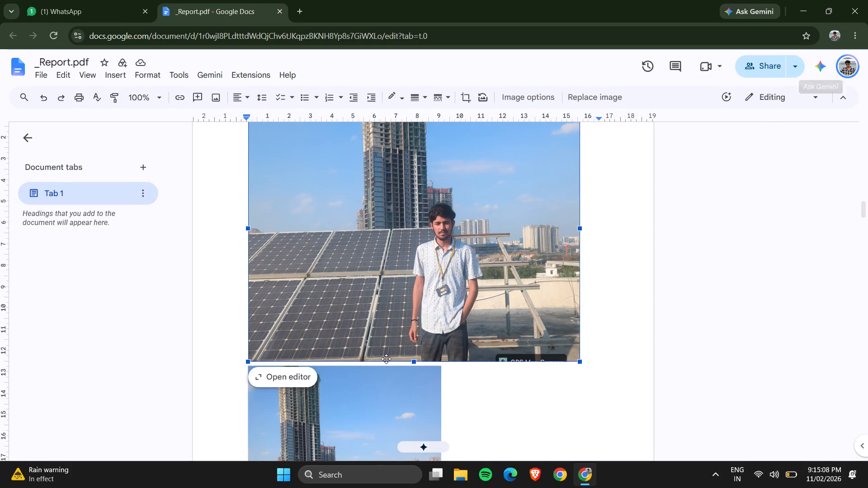
# Reset the large student photo to its original uncropped proportions.
pyautogui.click(522, 228)
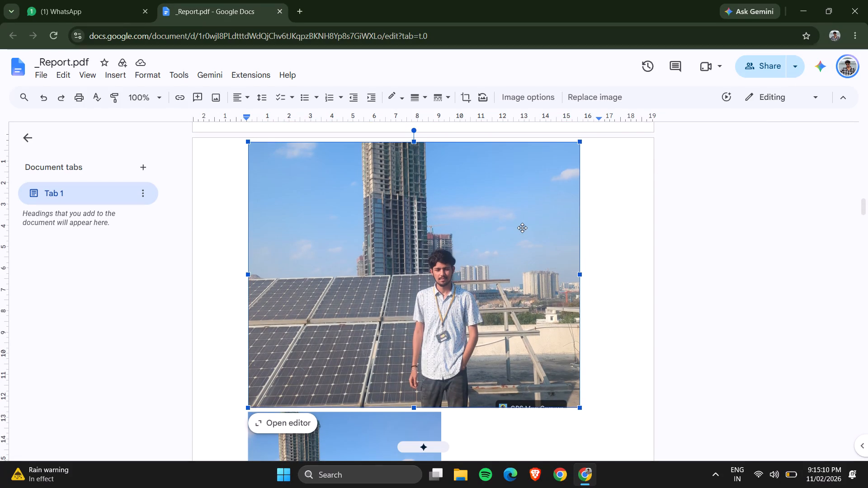
pyautogui.click(487, 97)
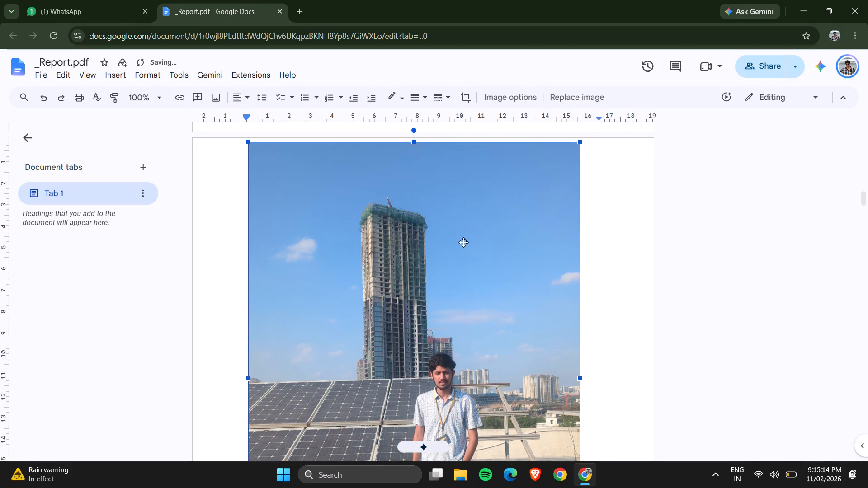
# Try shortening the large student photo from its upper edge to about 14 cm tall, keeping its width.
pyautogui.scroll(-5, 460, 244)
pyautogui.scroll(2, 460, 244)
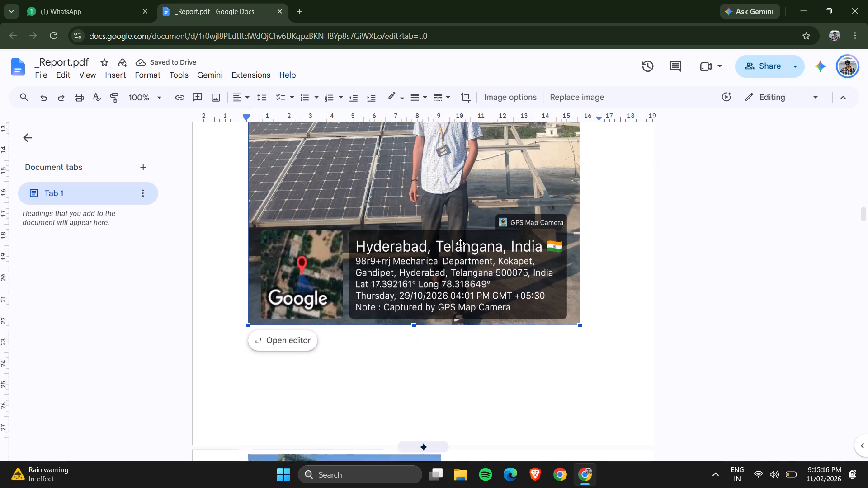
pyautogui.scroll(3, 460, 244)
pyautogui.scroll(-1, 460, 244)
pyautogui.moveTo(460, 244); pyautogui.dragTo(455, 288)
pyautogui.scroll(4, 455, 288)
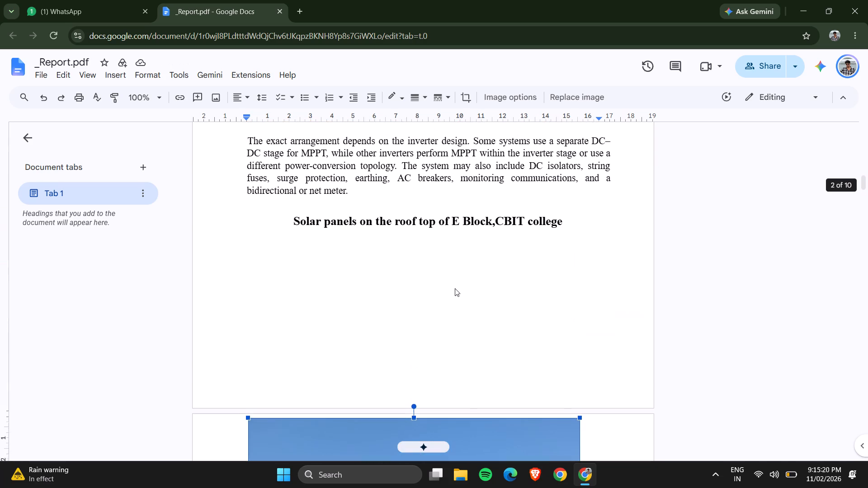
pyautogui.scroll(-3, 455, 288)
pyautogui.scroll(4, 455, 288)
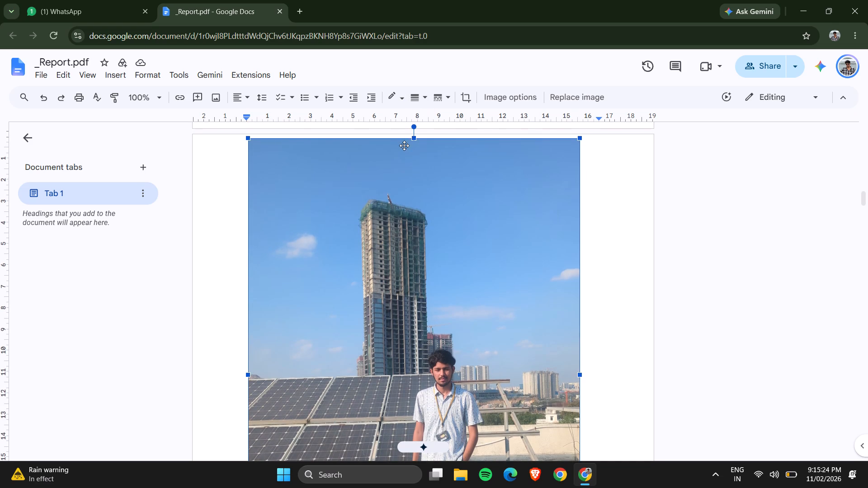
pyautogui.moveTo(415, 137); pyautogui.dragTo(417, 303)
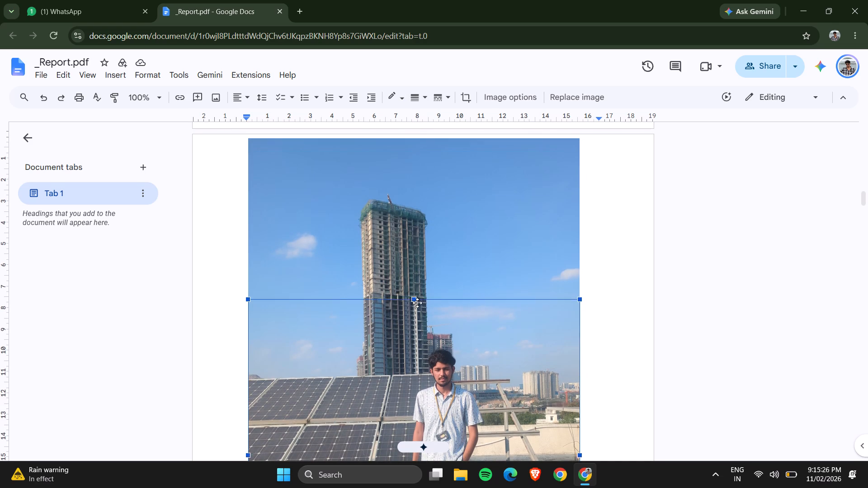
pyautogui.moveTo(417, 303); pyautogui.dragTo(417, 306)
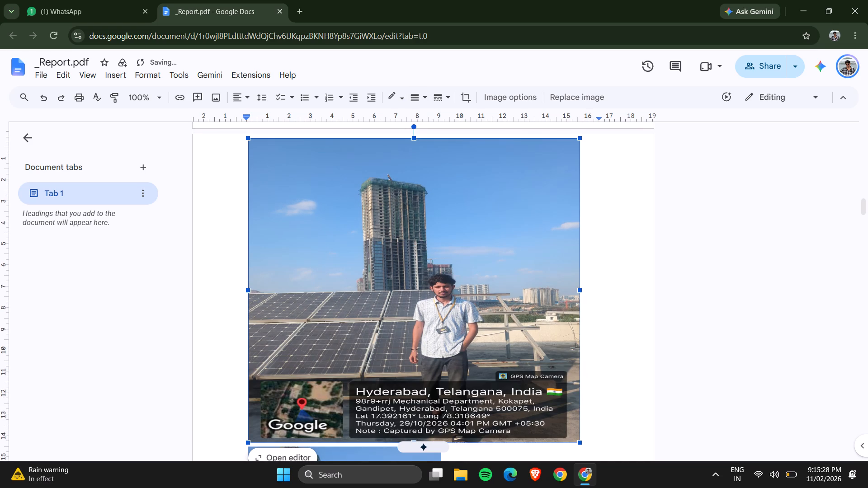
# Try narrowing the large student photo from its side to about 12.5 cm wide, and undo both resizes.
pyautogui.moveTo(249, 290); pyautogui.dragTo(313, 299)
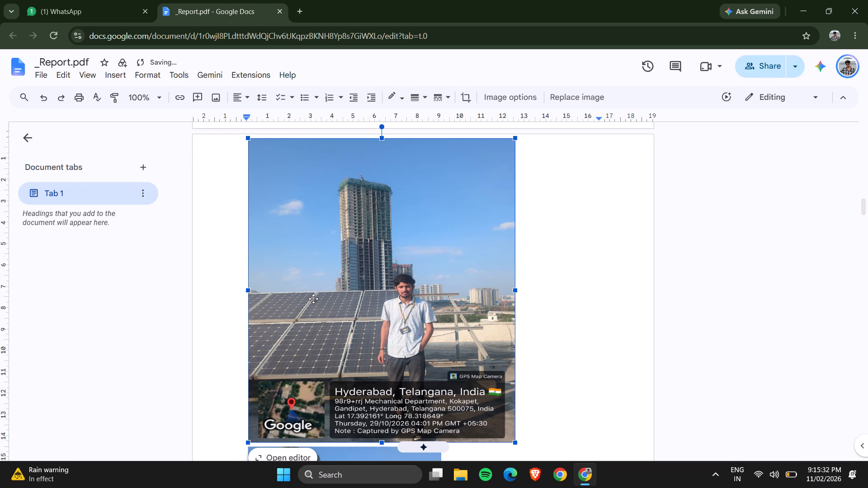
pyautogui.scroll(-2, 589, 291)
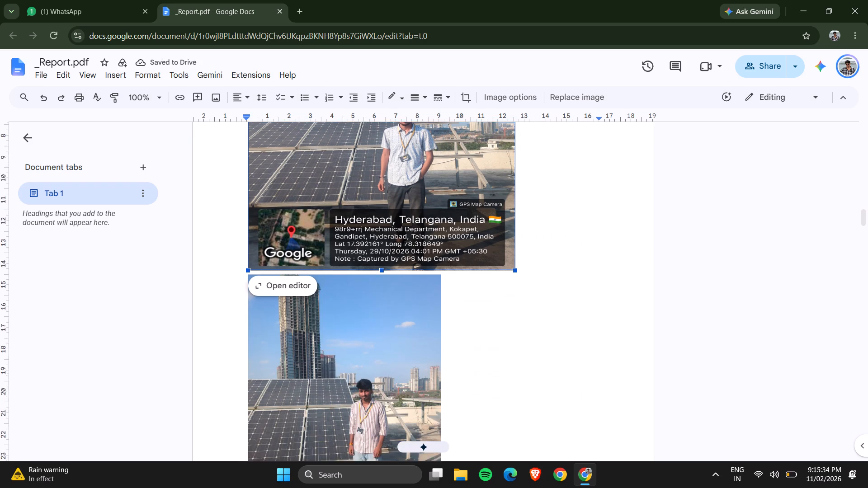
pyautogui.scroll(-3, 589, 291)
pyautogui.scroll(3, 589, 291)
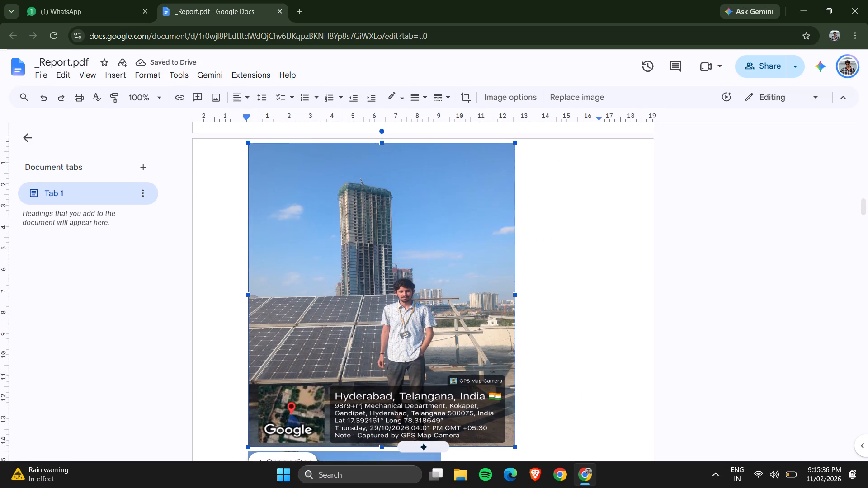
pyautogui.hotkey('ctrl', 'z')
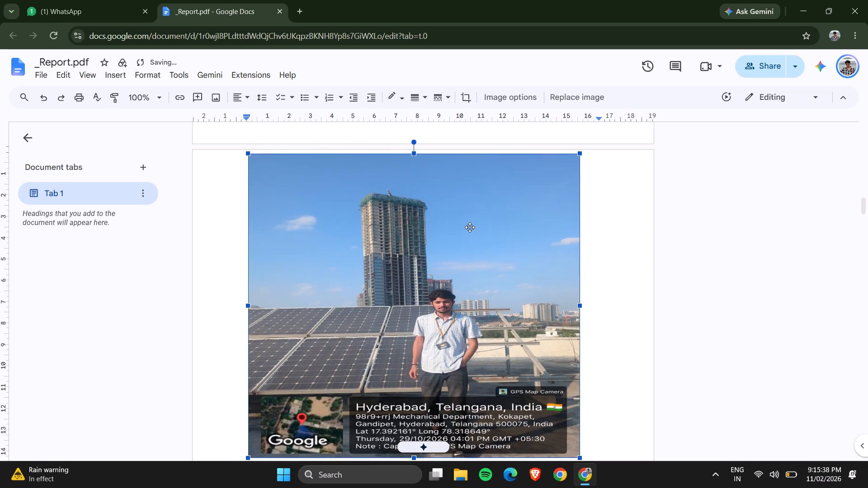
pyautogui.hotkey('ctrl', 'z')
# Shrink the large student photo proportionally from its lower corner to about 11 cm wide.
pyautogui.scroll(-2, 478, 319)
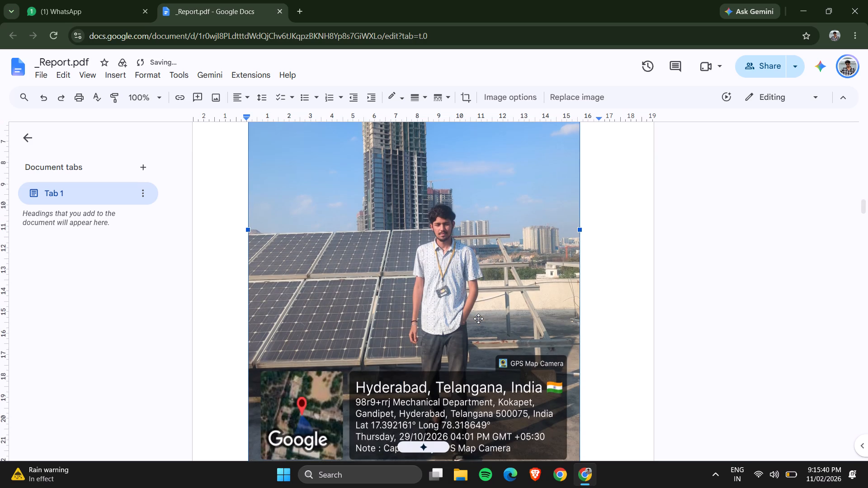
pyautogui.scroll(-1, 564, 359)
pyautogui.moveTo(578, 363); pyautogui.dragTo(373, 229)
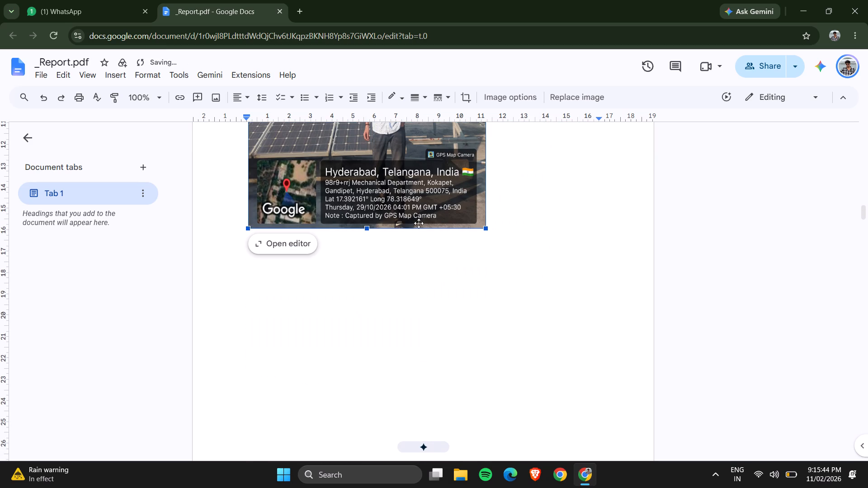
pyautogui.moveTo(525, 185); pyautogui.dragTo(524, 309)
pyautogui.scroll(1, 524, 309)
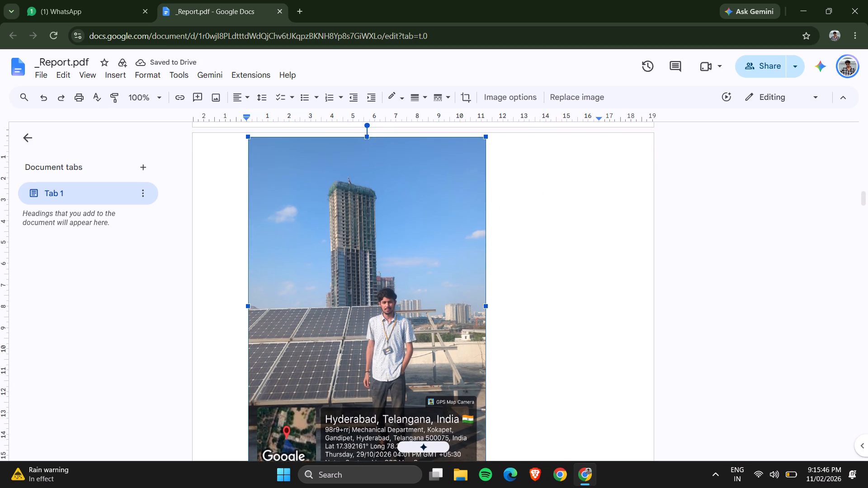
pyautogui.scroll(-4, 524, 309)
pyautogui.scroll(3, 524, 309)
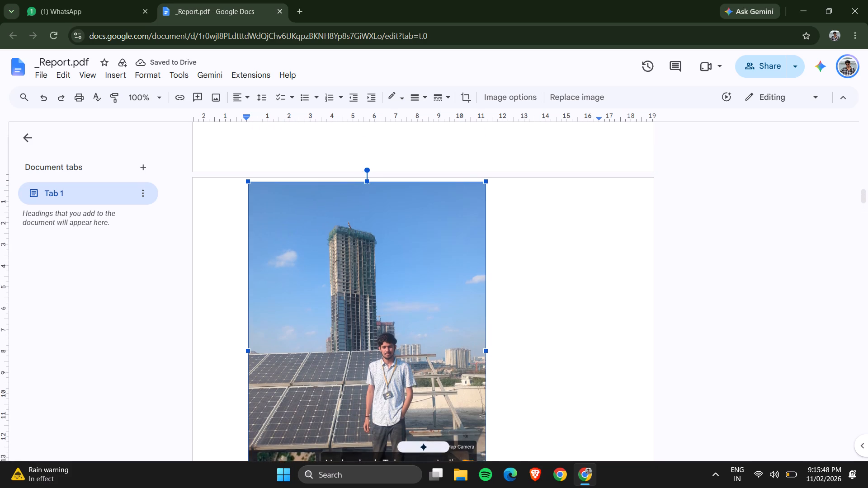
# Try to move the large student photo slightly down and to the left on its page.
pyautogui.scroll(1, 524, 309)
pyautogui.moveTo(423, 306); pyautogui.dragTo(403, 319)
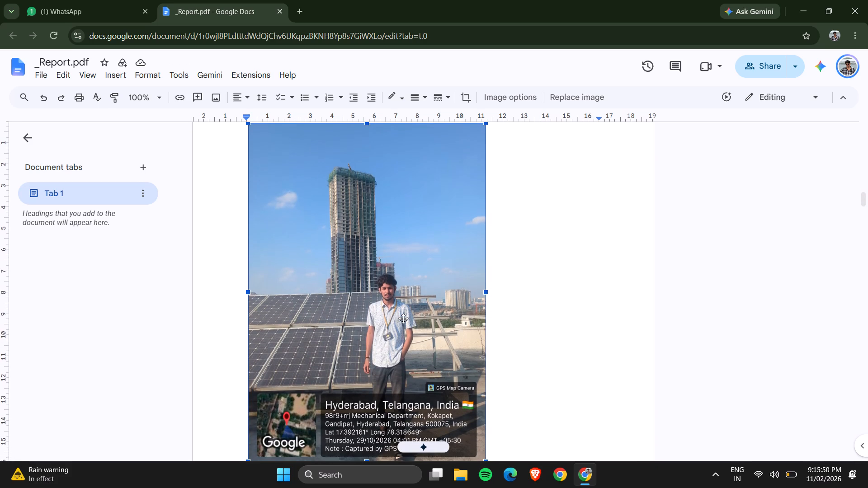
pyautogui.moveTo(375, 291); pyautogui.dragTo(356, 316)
# Shrink the large student photo proportionally from its lower corner to about 8.5 cm wide.
pyautogui.scroll(-6, 551, 292)
pyautogui.scroll(2, 551, 292)
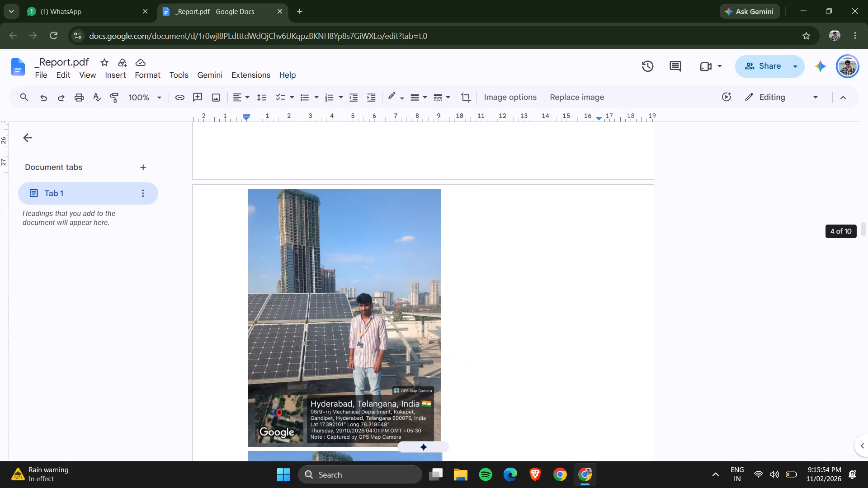
pyautogui.scroll(6, 551, 292)
pyautogui.scroll(-2, 551, 292)
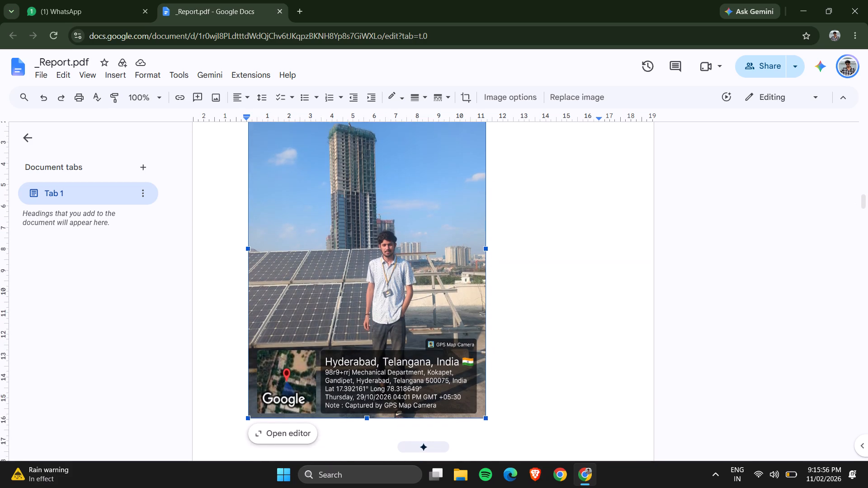
pyautogui.scroll(-1, 551, 292)
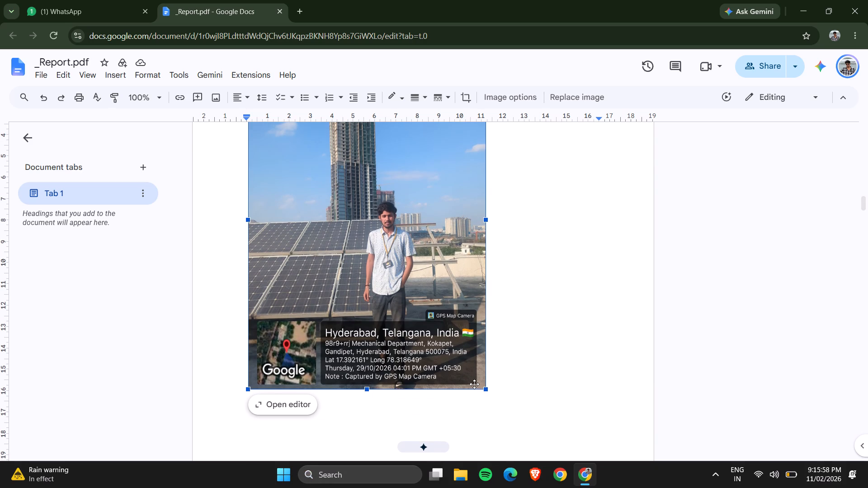
pyautogui.moveTo(483, 390); pyautogui.dragTo(412, 341)
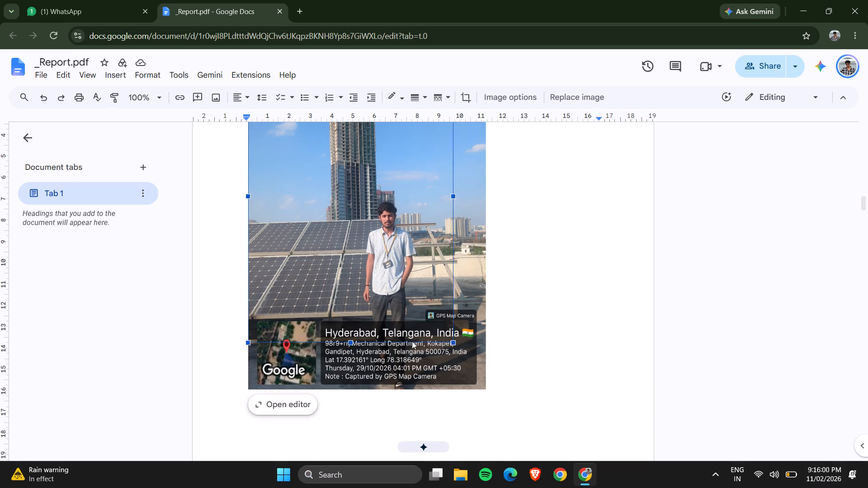
pyautogui.moveTo(412, 341); pyautogui.dragTo(391, 310)
# Examine how the three student photos and the Main Components section are laid out across the pages.
pyautogui.scroll(-4, 469, 323)
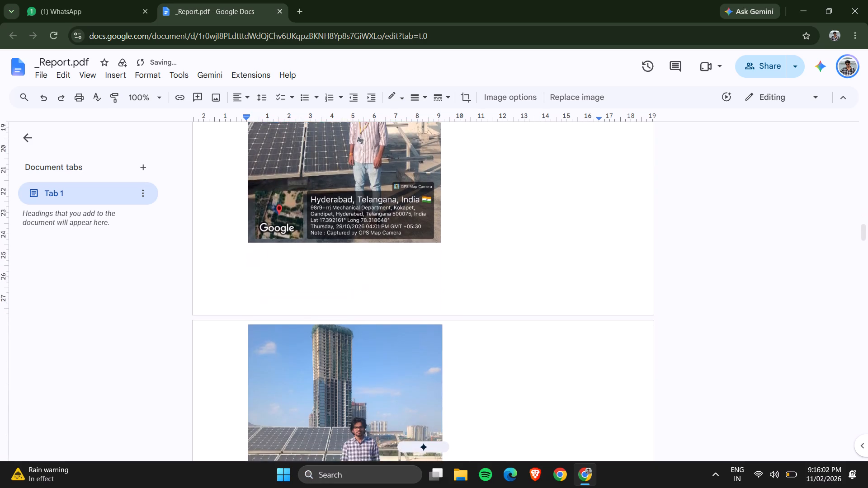
pyautogui.scroll(-4, 469, 323)
pyautogui.scroll(1, 469, 323)
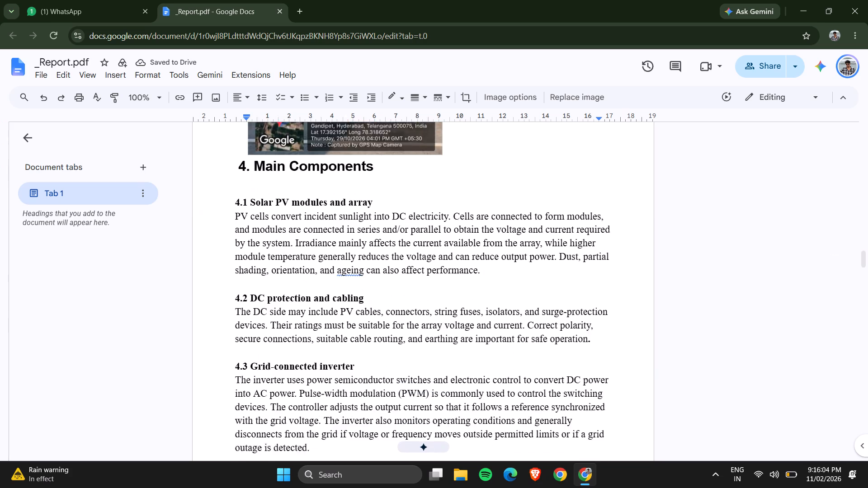
pyautogui.scroll(4, 469, 323)
pyautogui.scroll(-2, 469, 323)
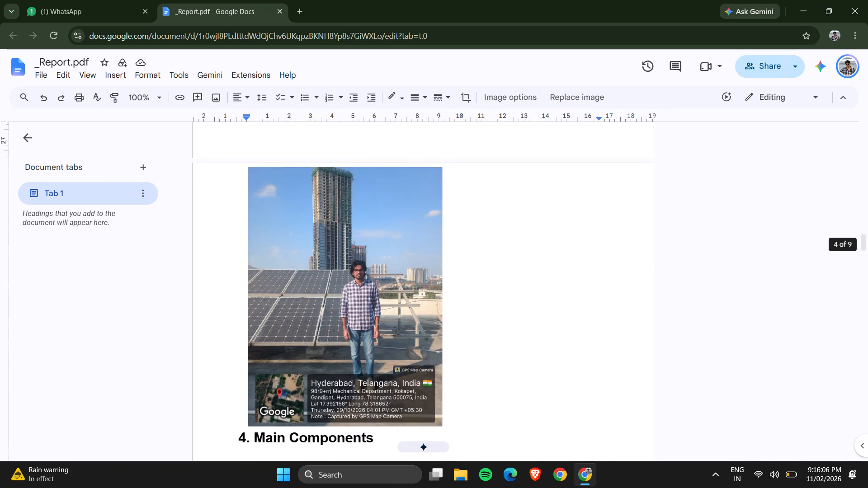
pyautogui.scroll(-2, 469, 323)
pyautogui.scroll(14, 469, 323)
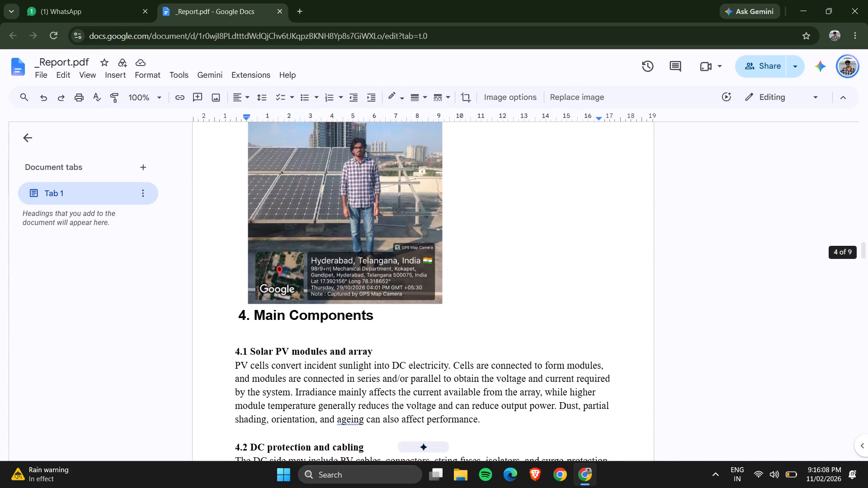
pyautogui.scroll(1, 469, 323)
pyautogui.scroll(-4, 469, 323)
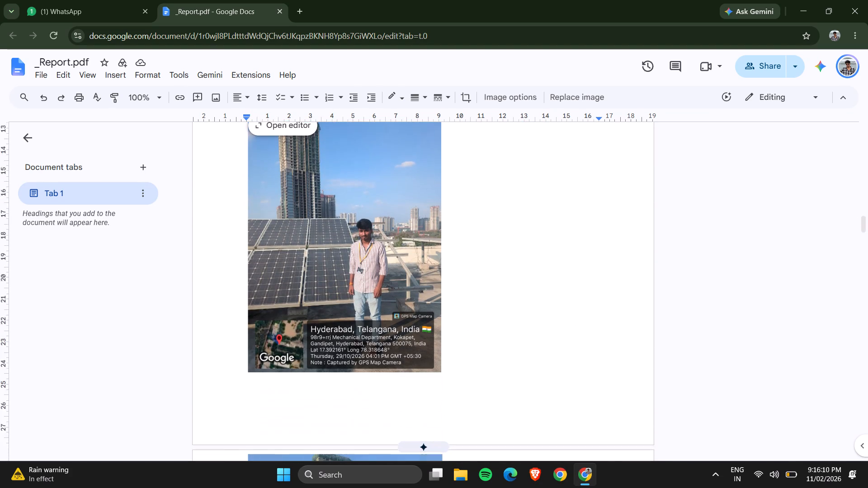
pyautogui.scroll(-1, 469, 323)
pyautogui.scroll(3, 469, 323)
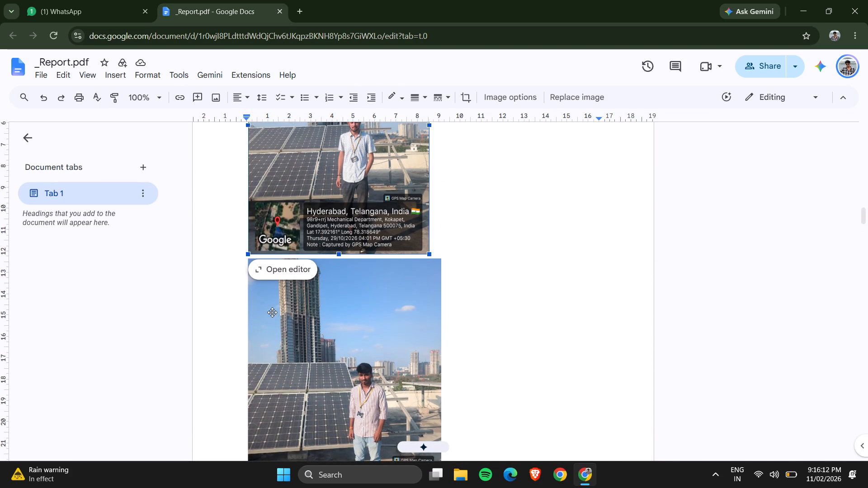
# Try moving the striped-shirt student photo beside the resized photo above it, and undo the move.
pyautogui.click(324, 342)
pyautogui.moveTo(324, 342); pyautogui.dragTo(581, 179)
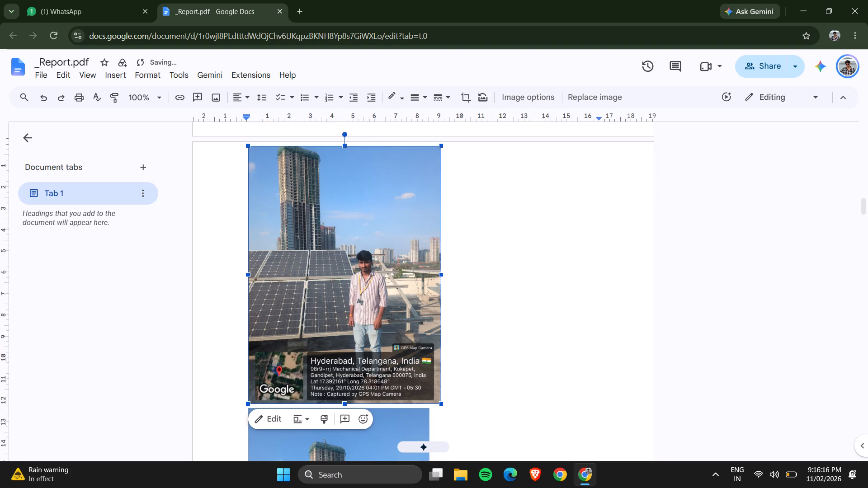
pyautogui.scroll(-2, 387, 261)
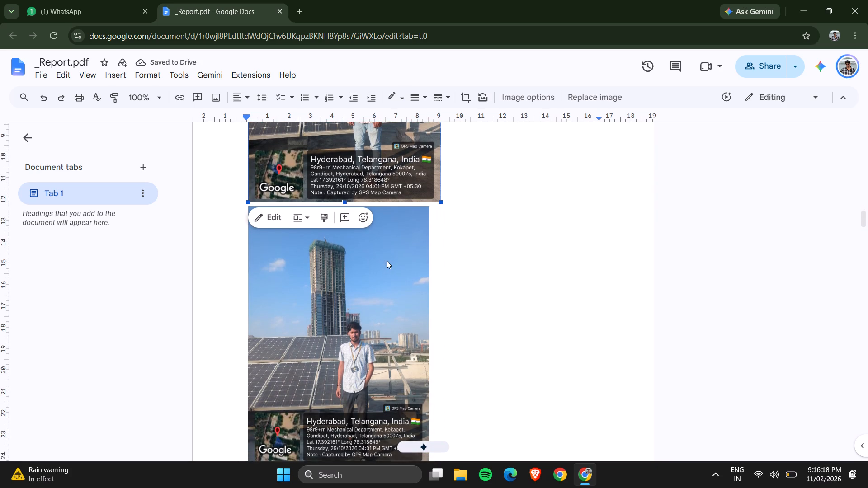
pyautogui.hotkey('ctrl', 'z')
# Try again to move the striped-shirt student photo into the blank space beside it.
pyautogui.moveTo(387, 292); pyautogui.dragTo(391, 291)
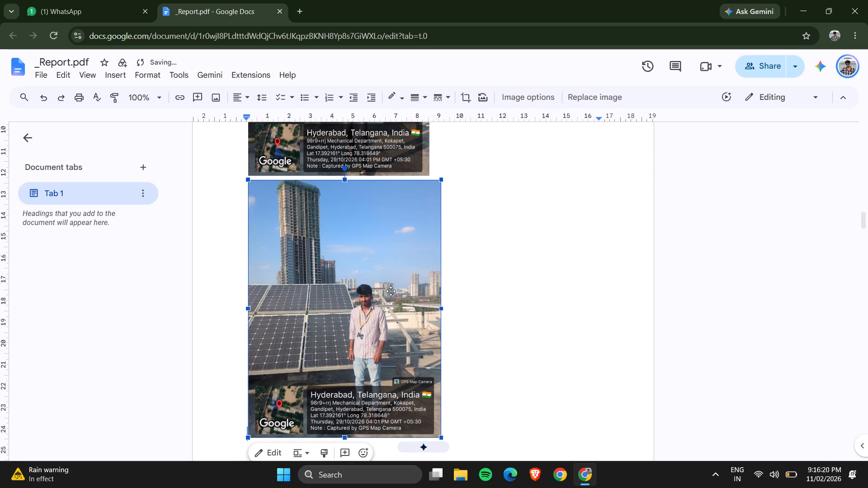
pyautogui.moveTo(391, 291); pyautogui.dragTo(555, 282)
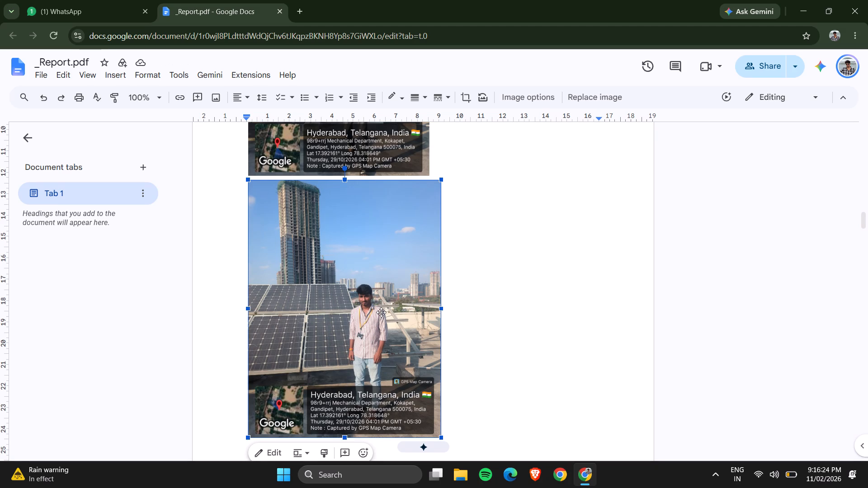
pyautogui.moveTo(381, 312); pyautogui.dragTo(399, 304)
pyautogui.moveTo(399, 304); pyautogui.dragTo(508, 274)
# Examine the whole report, from the striped-shirt student photo through the final sections and back to the cover page.
pyautogui.scroll(-1, 447, 295)
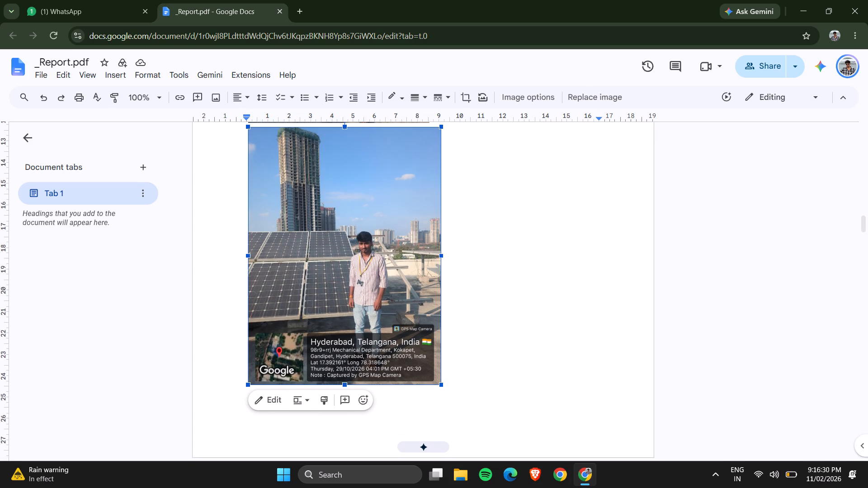
pyautogui.scroll(-7, 290, 213)
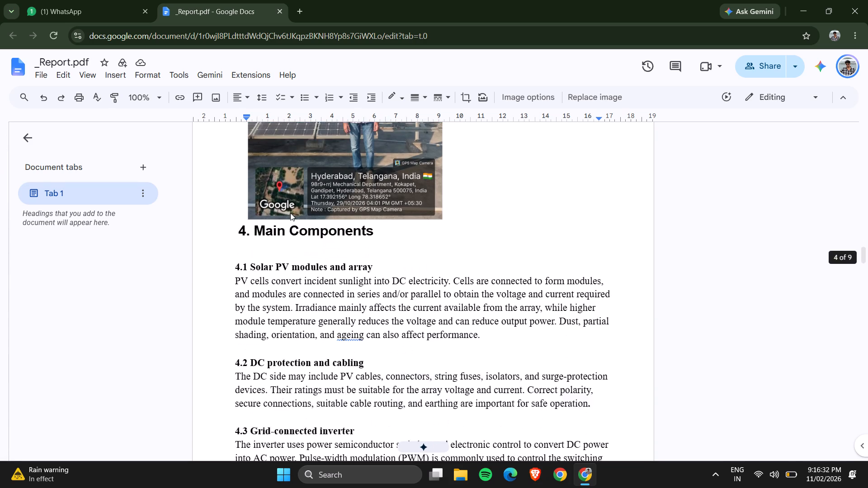
pyautogui.scroll(-7, 290, 213)
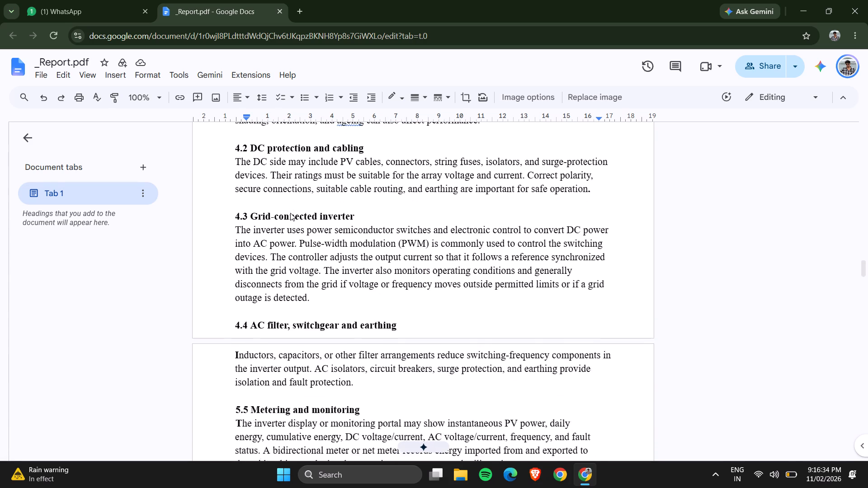
pyautogui.scroll(-7, 290, 213)
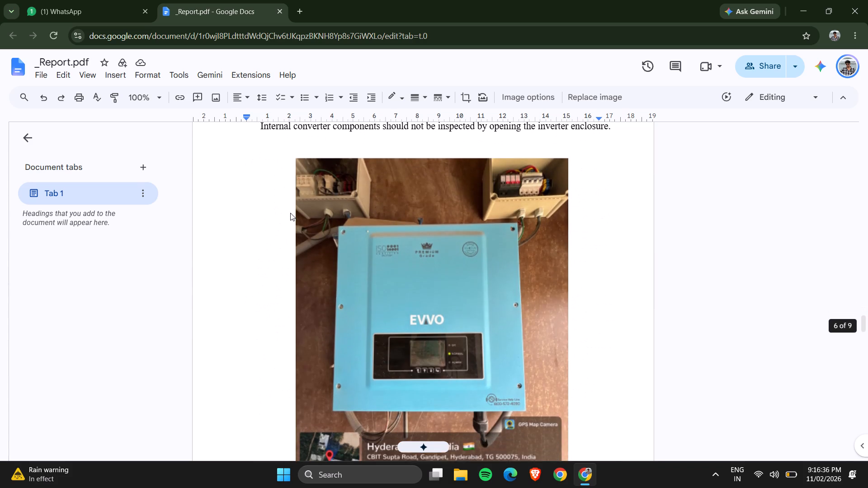
pyautogui.scroll(-9, 290, 213)
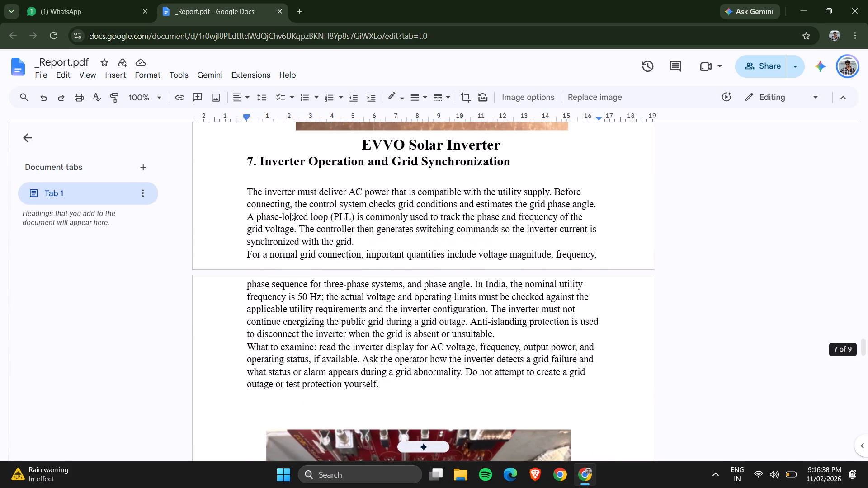
pyautogui.scroll(-8, 290, 213)
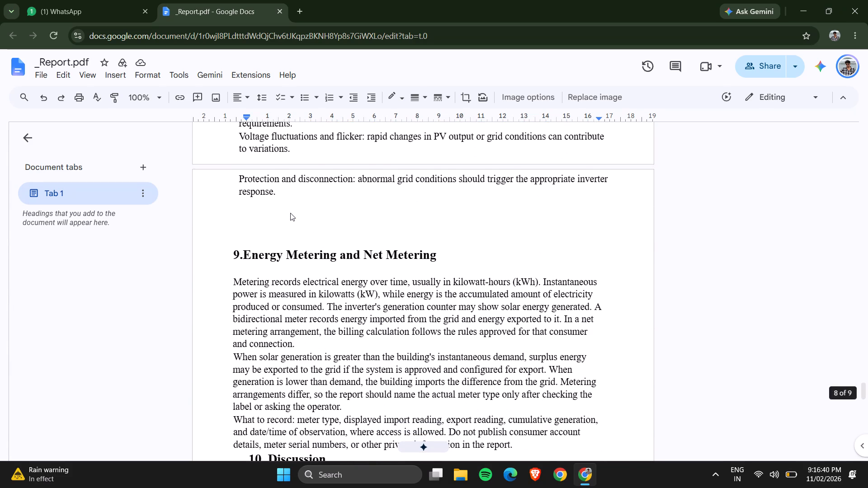
pyautogui.scroll(-6, 290, 213)
pyautogui.scroll(2, 290, 213)
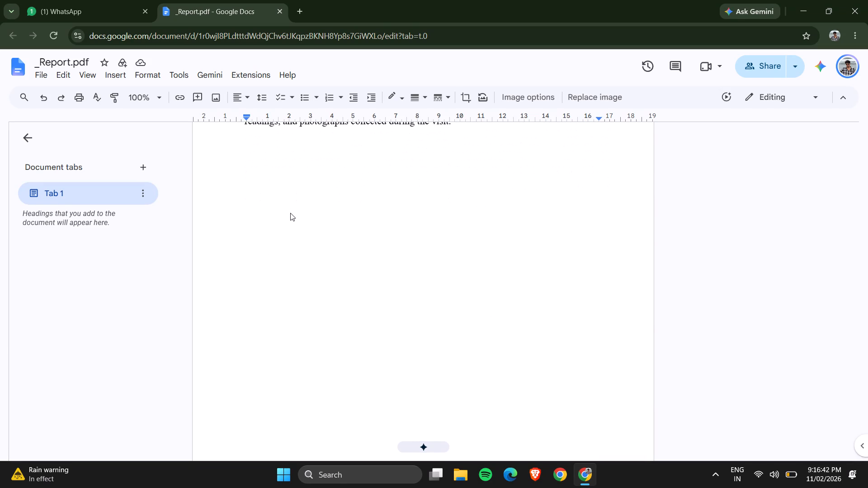
pyautogui.scroll(3, 290, 213)
pyautogui.scroll(-8, 290, 213)
pyautogui.scroll(20, 290, 213)
pyautogui.scroll(11, 290, 213)
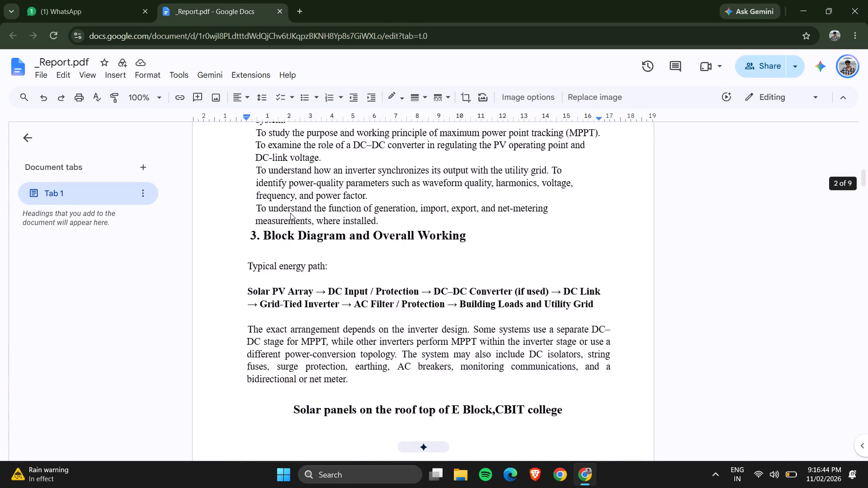
pyautogui.scroll(20, 290, 213)
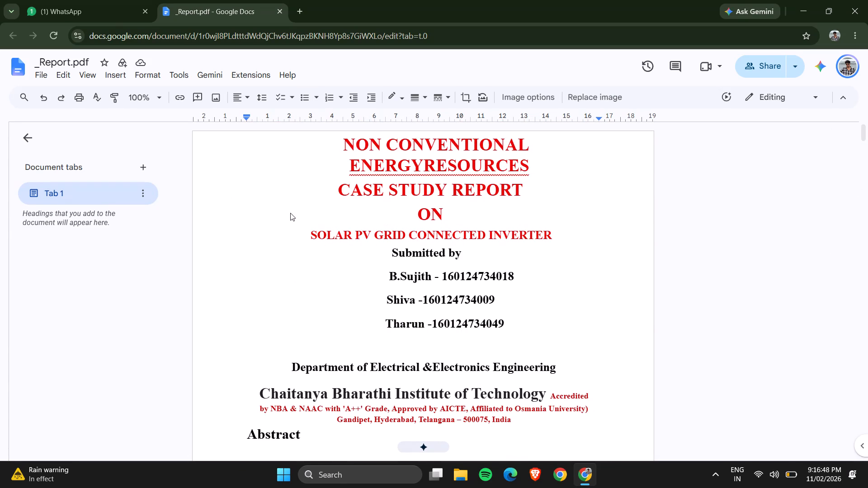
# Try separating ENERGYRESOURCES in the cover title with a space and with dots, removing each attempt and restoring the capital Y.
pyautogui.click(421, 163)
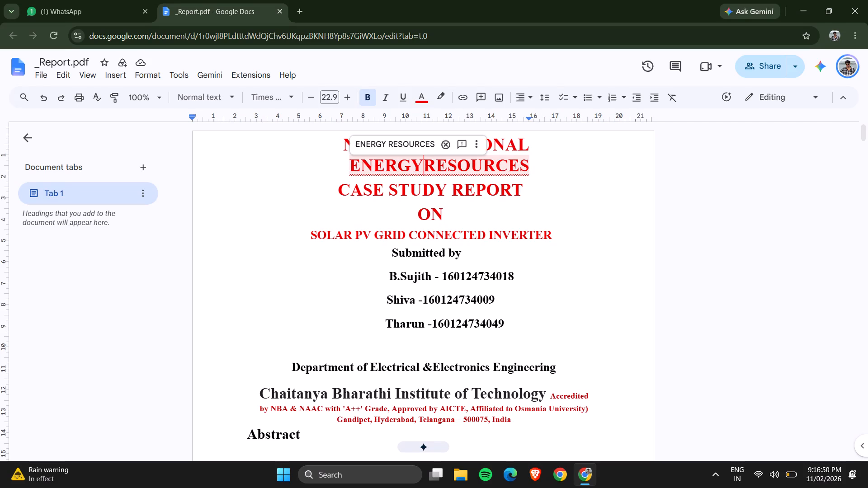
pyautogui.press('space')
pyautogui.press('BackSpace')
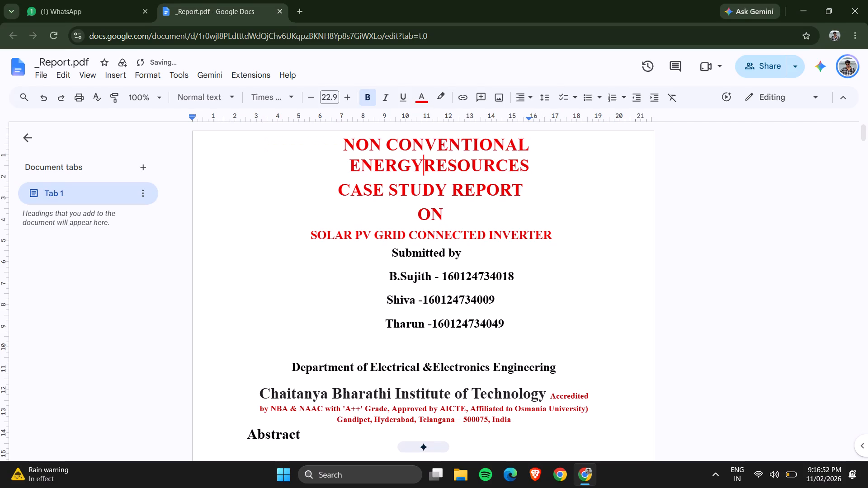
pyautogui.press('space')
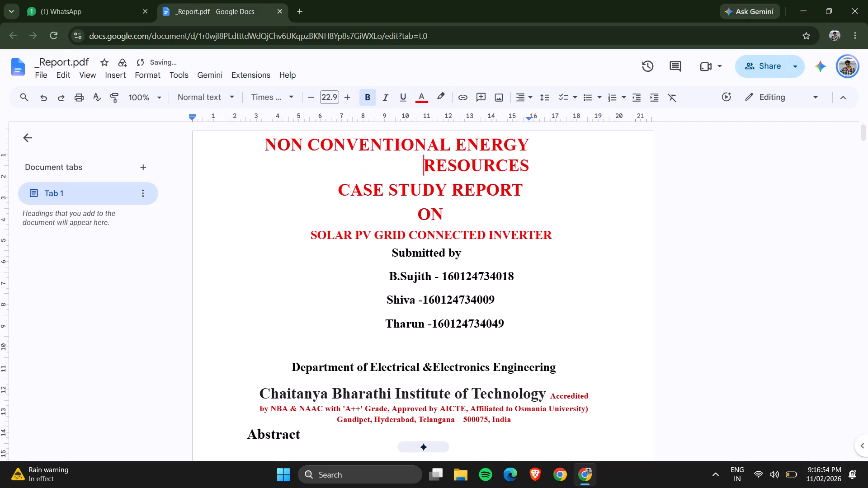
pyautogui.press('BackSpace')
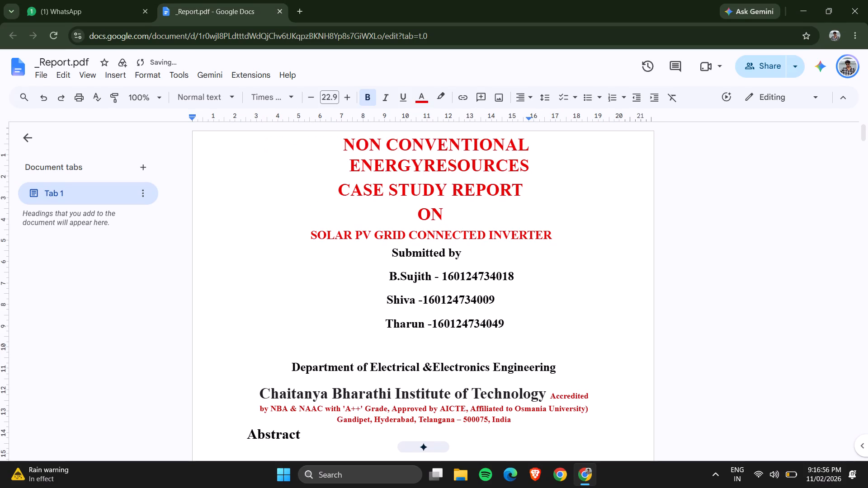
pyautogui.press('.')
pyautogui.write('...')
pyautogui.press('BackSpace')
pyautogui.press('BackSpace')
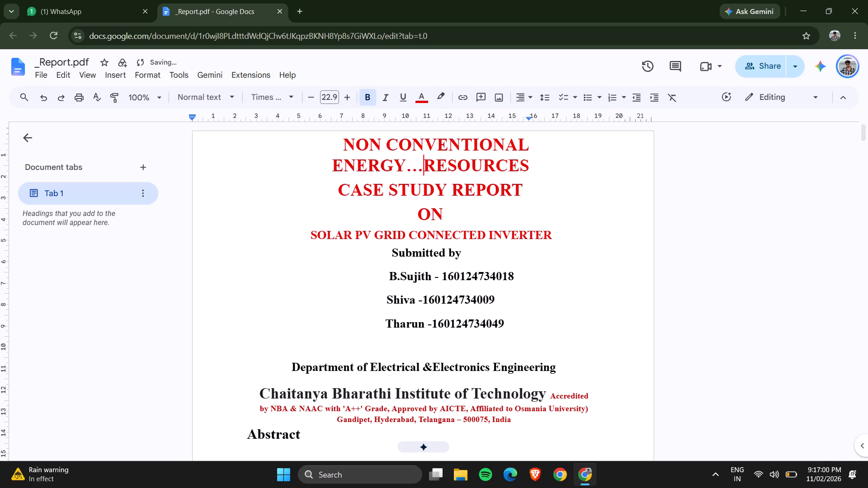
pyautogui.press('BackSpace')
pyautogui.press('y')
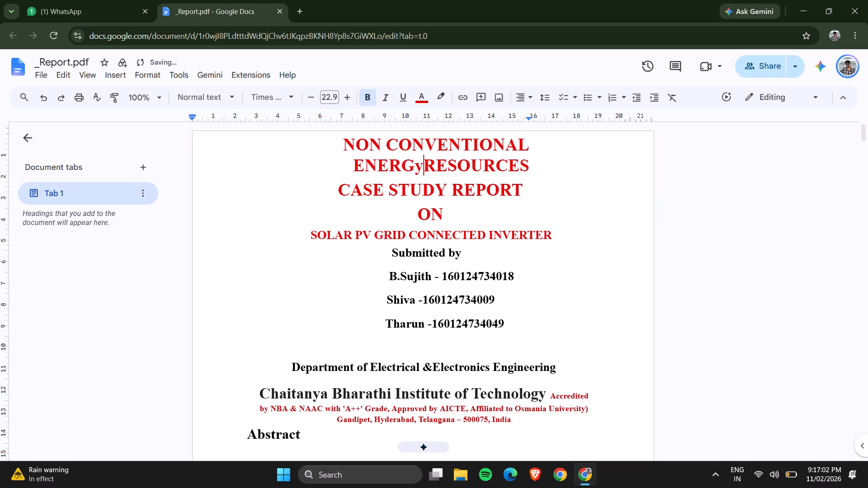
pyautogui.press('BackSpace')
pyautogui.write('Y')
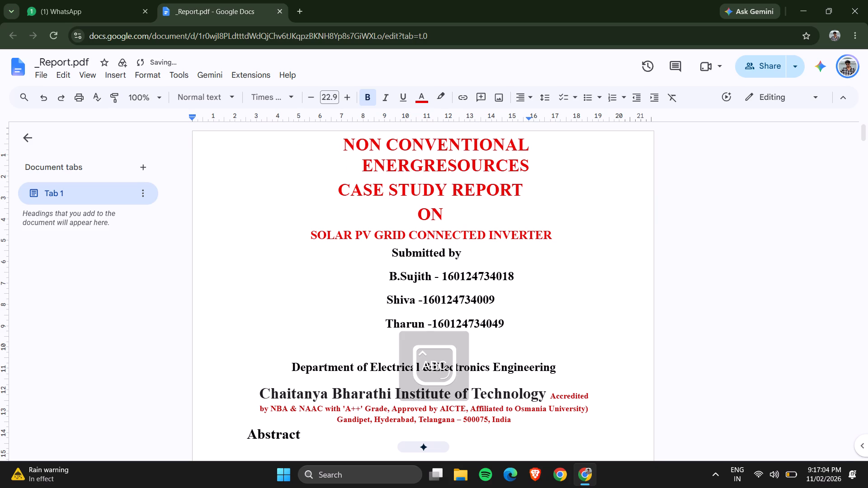
# Insert a space between ENERGY and RESOURCES in the cover title and start ENERGY RESOURCES on its own line.
pyautogui.press('space')
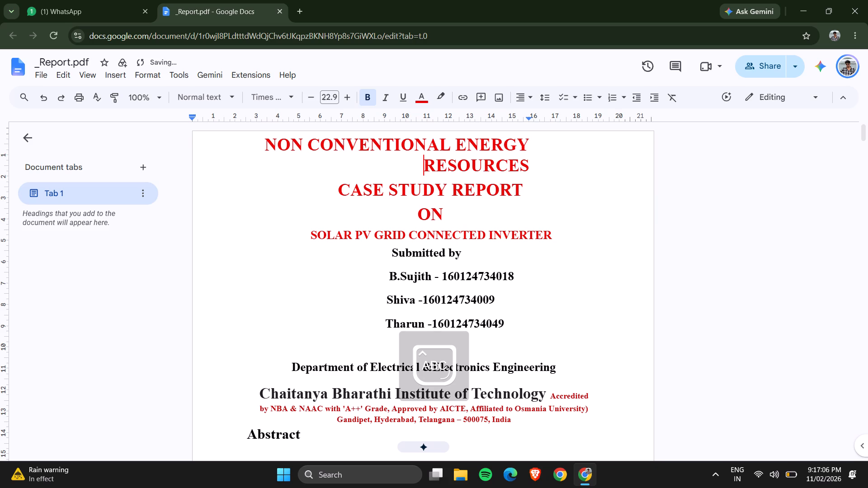
pyautogui.click(455, 136)
pyautogui.press('Return')
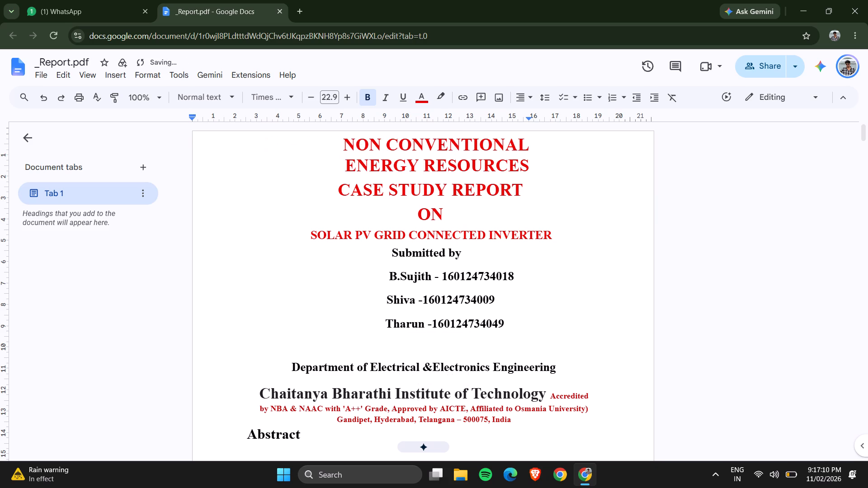
# Examine the rest of the cover page and the Abstract below the corrected title.
pyautogui.scroll(-3, 502, 236)
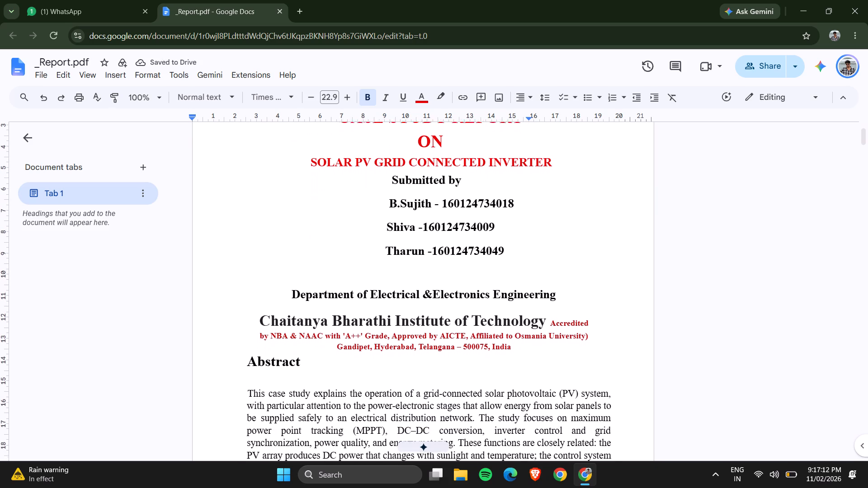
pyautogui.scroll(-1, 502, 236)
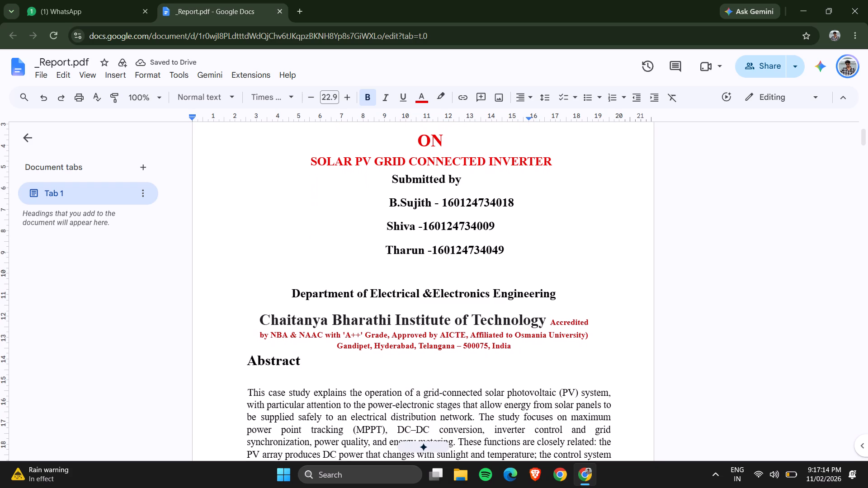
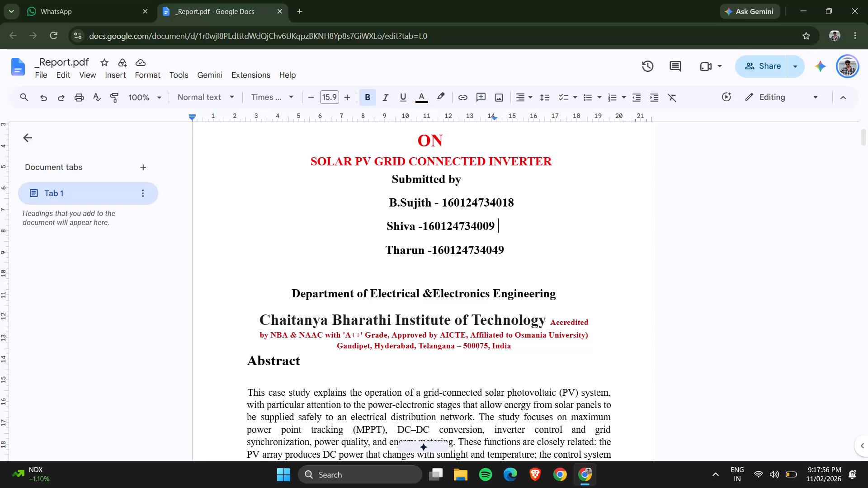
# Change the last digits of the second student's roll number on the cover page so it ends in 27.
pyautogui.press('BackSpace')
pyautogui.press('BackSpace')
pyautogui.write('27')
pyautogui.press('BackSpace')
pyautogui.press('BackSpace')
pyautogui.press('BackSpace')
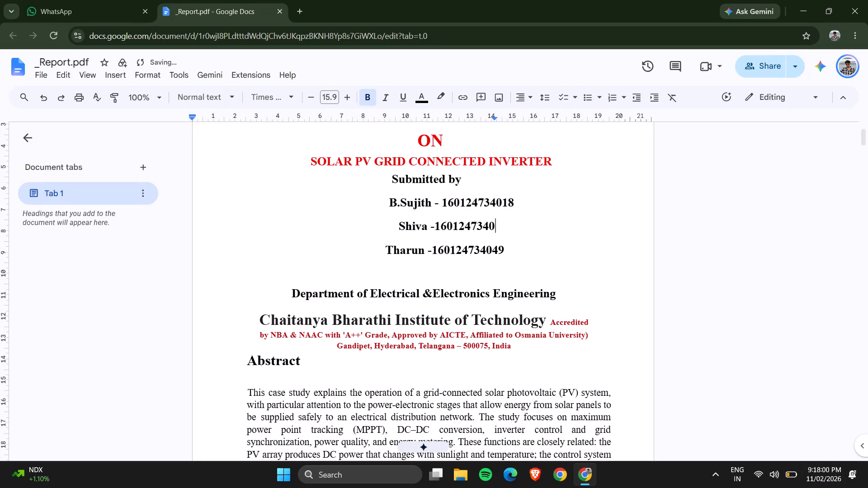
pyautogui.write('27')
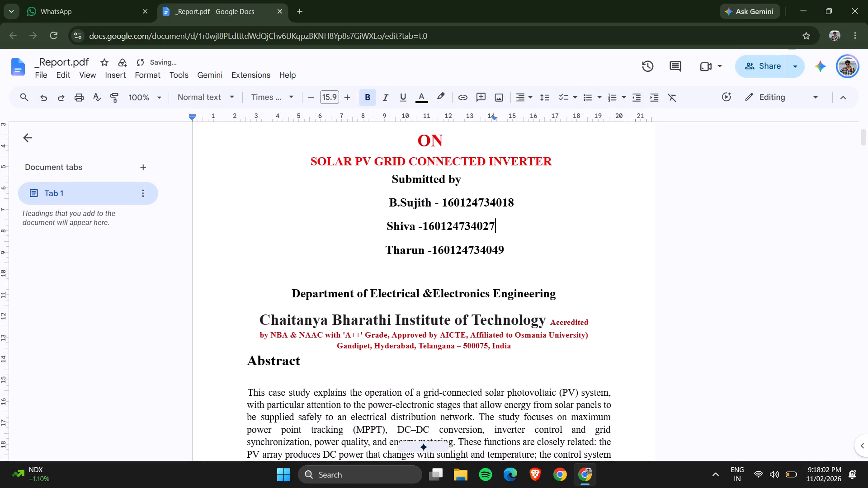
# Add the initial K. before the second student's name and the second given name after it in capitals.
pyautogui.click(382, 221)
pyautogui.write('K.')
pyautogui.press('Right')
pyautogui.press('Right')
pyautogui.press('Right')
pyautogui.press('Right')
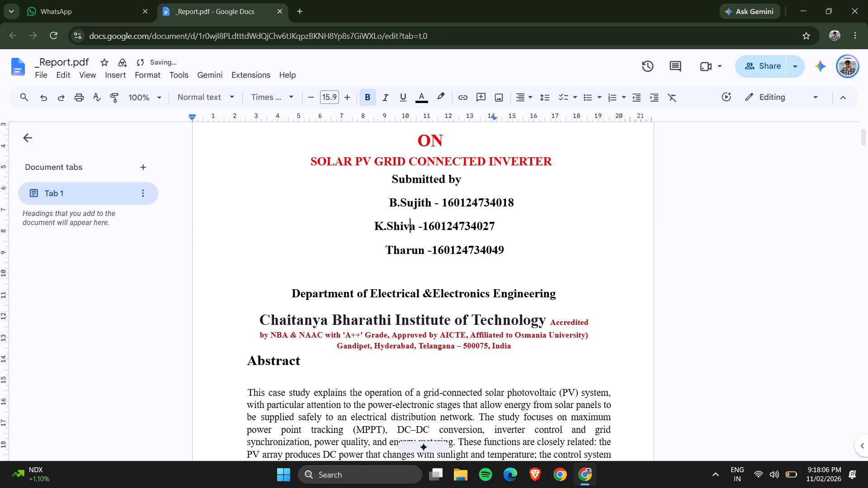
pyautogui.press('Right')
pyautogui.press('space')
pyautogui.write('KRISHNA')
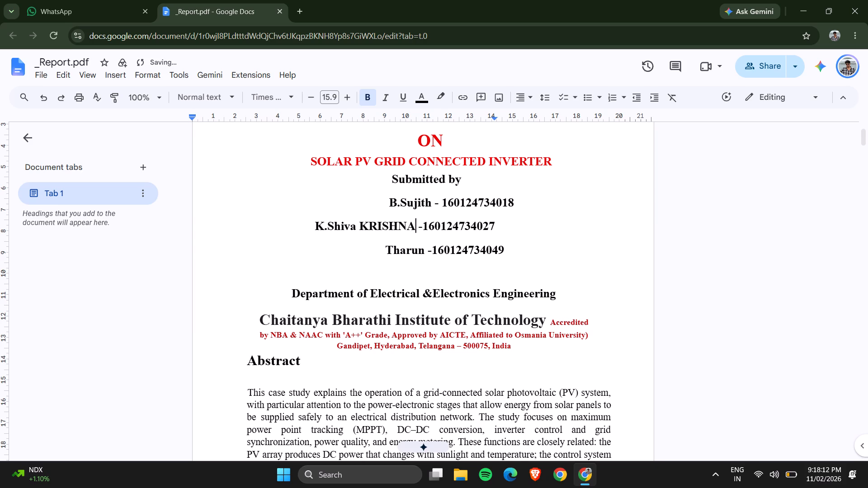
# Replace the capitalised second given name in the second student's entry with the same name in lowercase.
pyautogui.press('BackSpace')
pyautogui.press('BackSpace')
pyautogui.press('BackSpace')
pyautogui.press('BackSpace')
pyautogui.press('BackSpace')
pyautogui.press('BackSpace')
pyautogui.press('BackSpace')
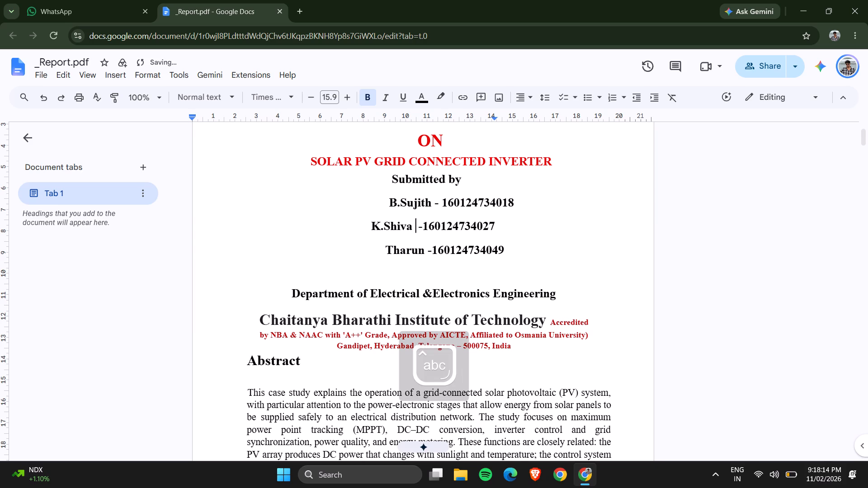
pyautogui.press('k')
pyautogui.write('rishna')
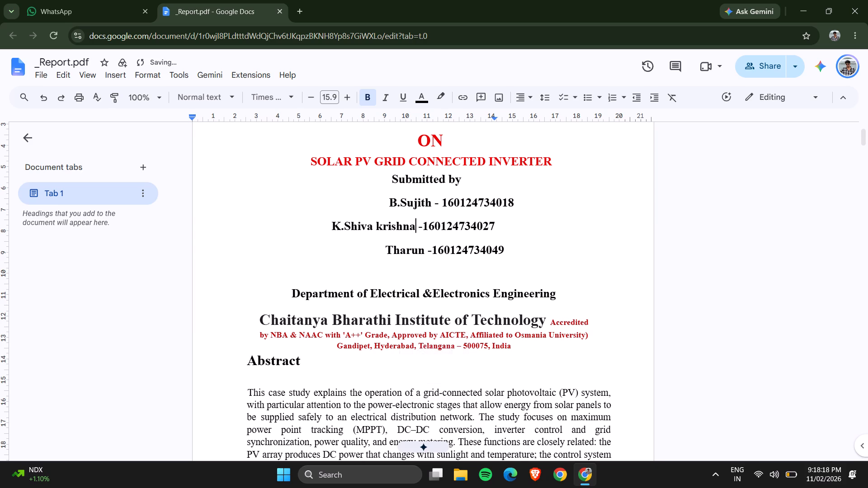
# Add the initial P. before the third student's name on the cover page.
pyautogui.click(433, 203)
pyautogui.click(385, 249)
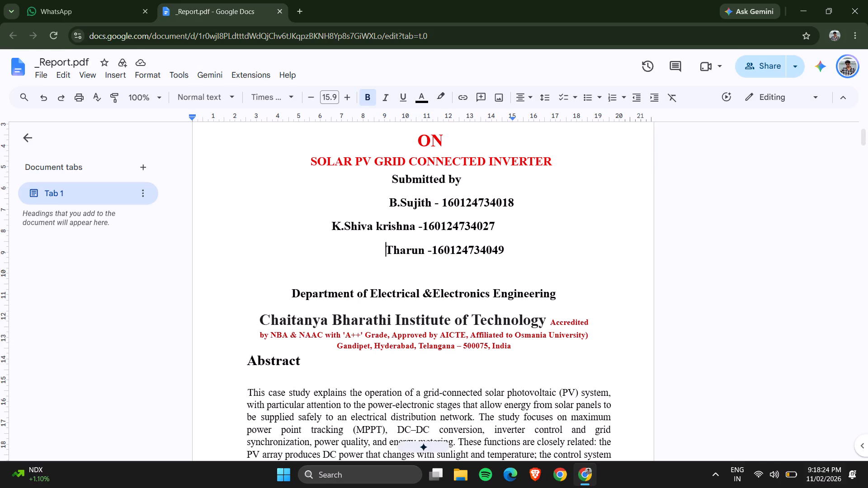
pyautogui.hotkey('shift', 'p')
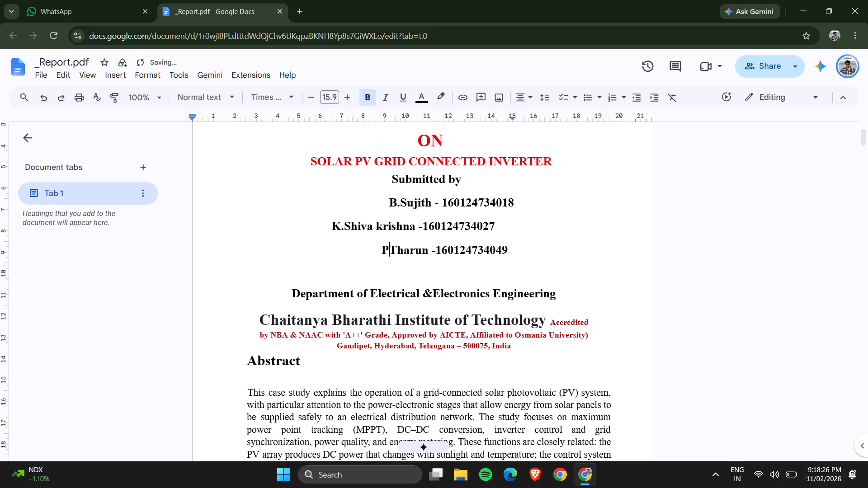
pyautogui.press('.')
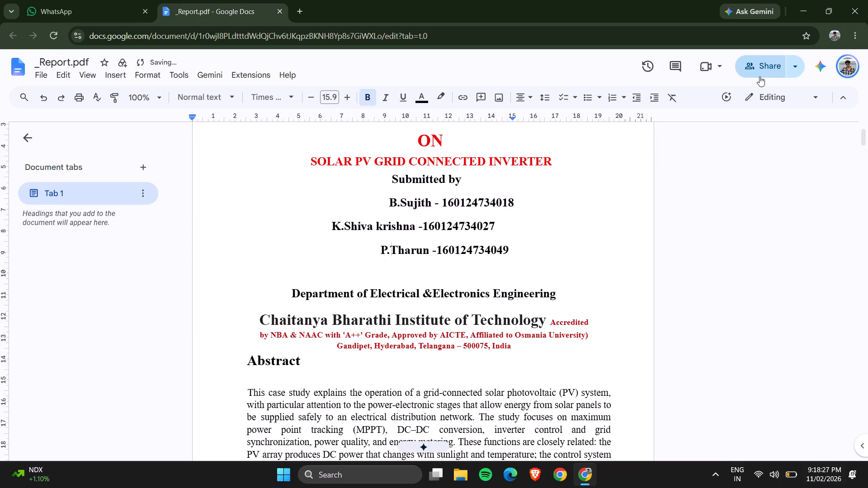
# Set the report's general access to Anyone with the link as Viewer.
pyautogui.click(759, 76)
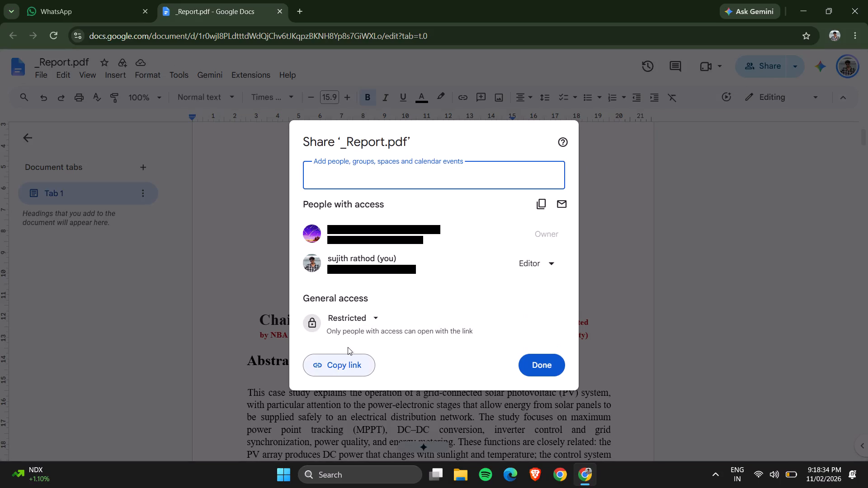
pyautogui.click(359, 325)
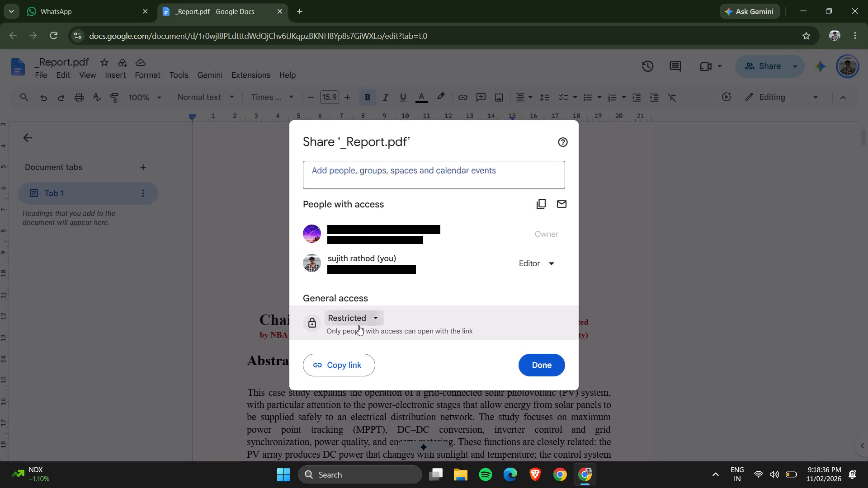
pyautogui.click(425, 364)
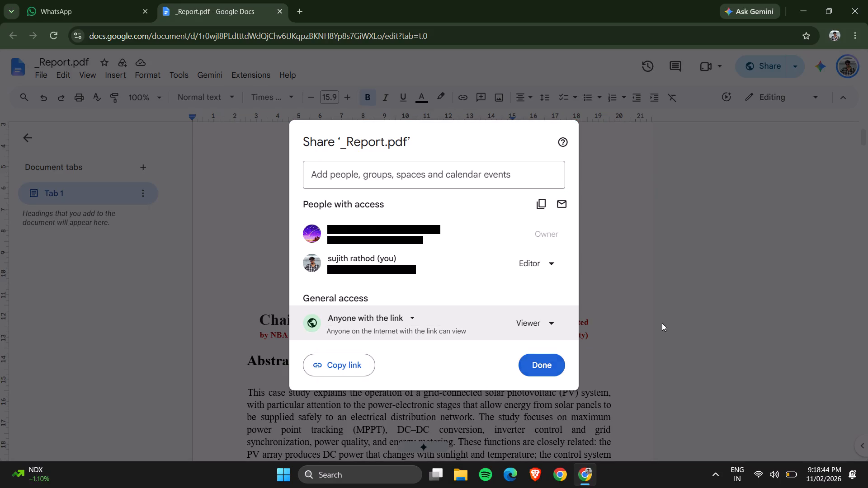
pyautogui.click(731, 303)
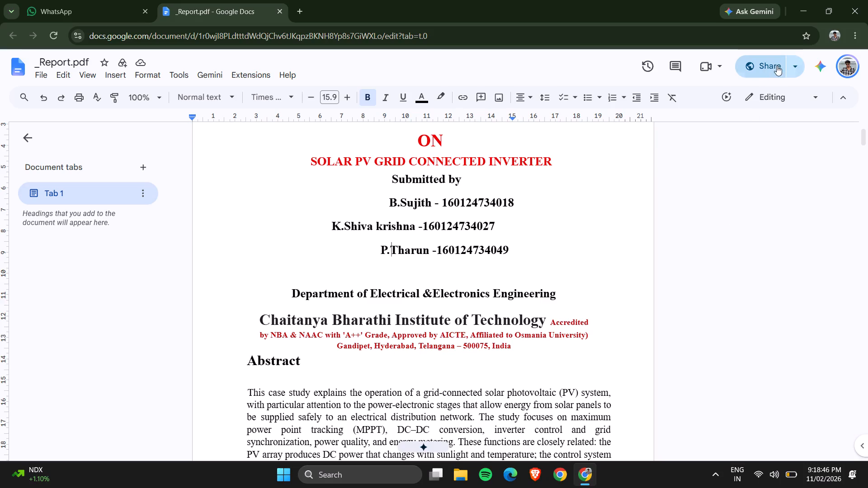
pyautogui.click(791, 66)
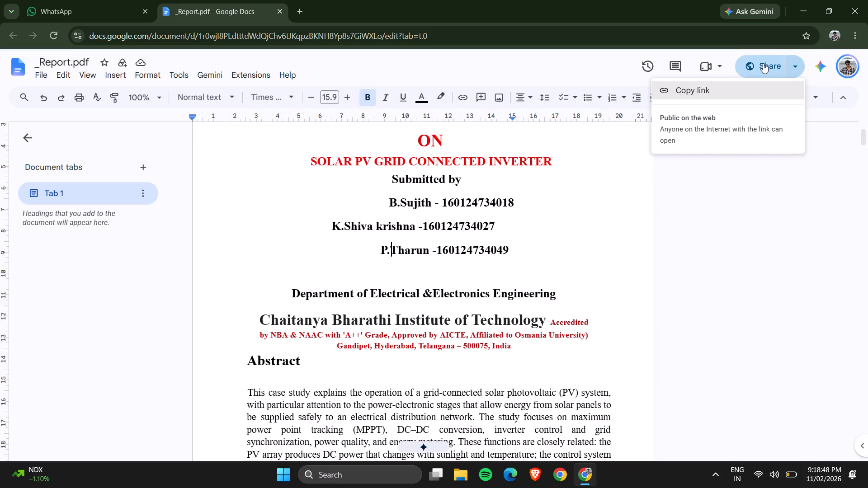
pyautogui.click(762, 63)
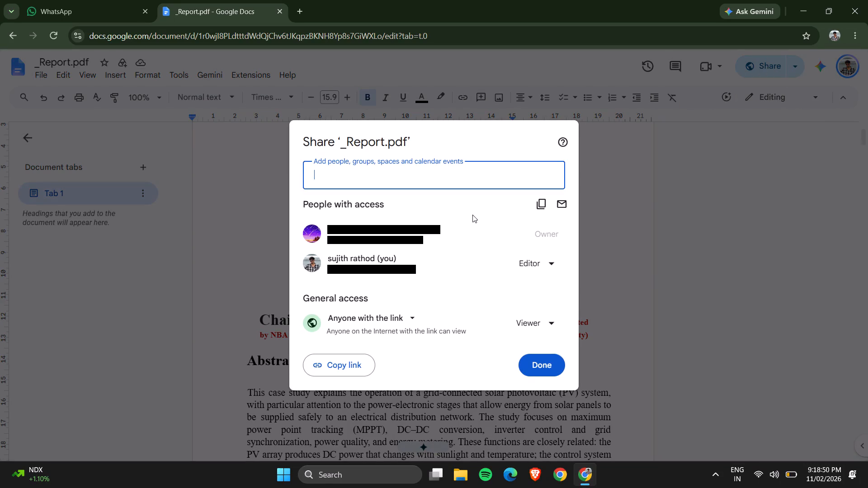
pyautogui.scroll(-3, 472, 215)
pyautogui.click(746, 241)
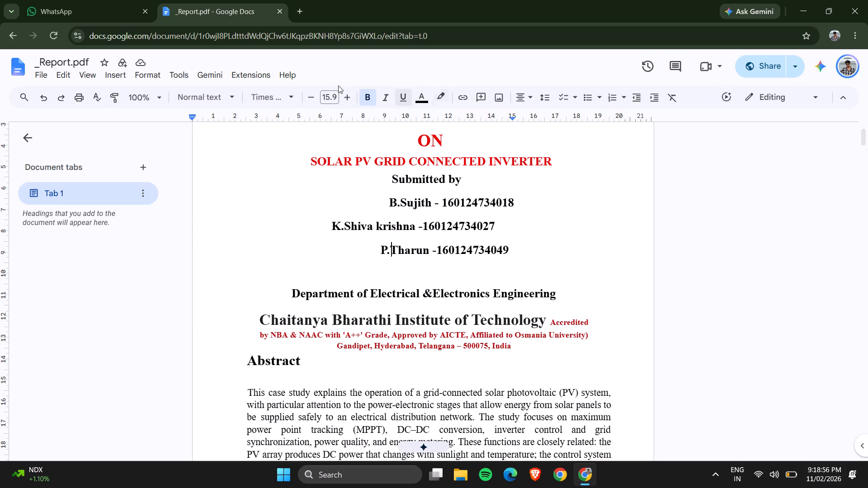
# Start making a copy of the report document.
pyautogui.click(38, 77)
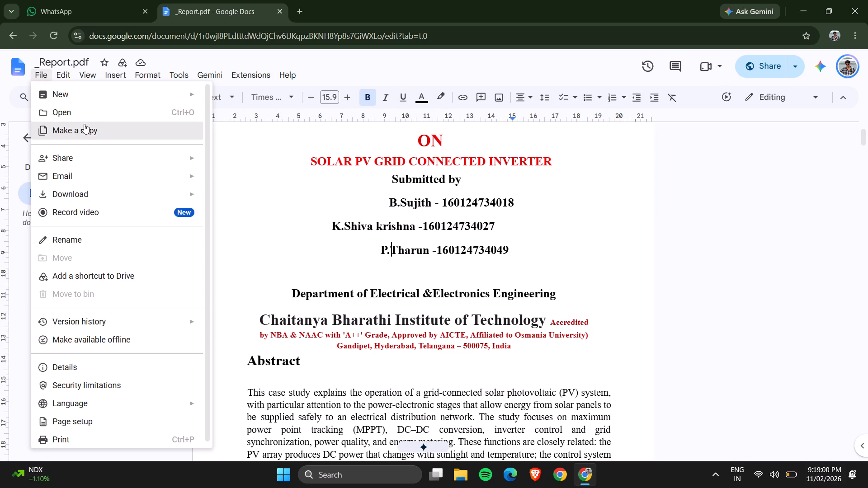
pyautogui.click(116, 132)
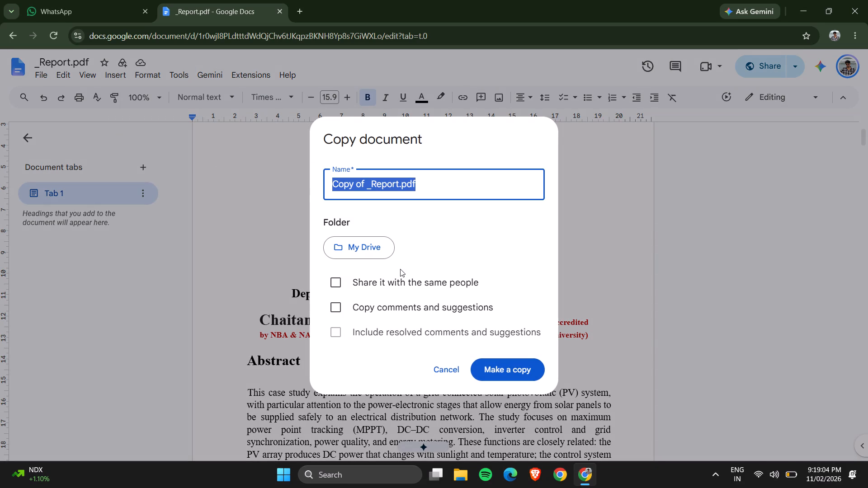
pyautogui.scroll(-2, 400, 269)
# Create the document copy in My Drive under the name Copy of _Report.pdf, without sharing it or copying comments.
pyautogui.scroll(-2, 363, 284)
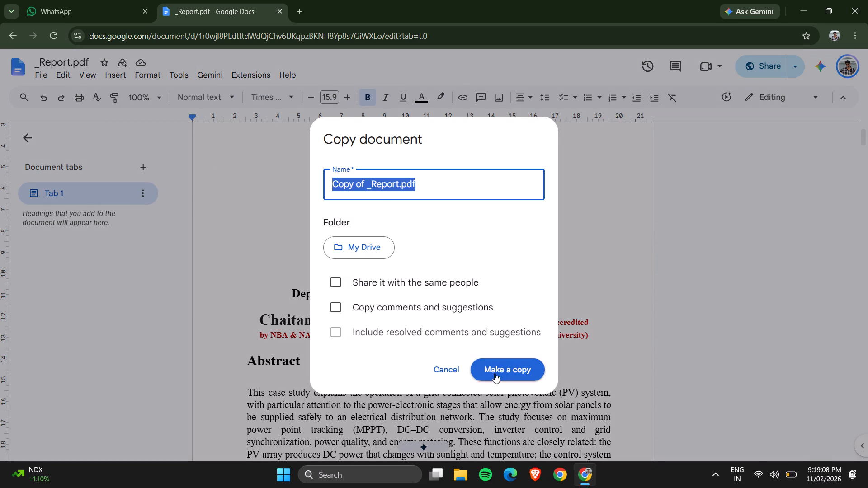
pyautogui.click(508, 369)
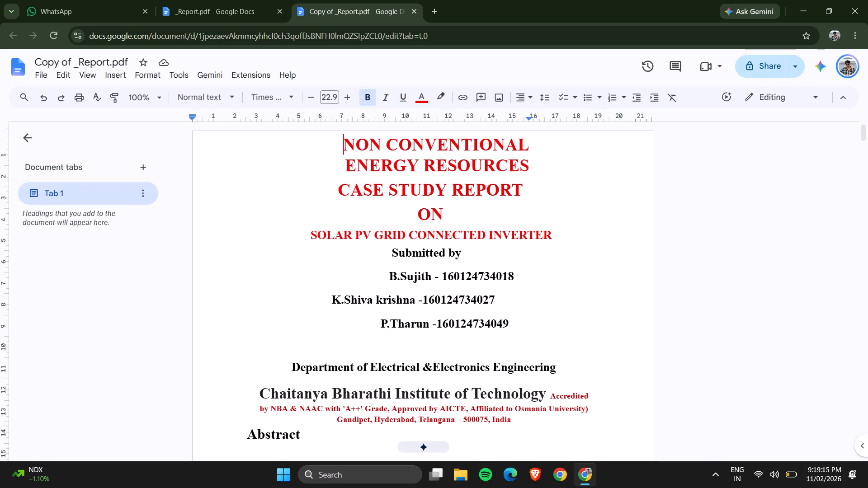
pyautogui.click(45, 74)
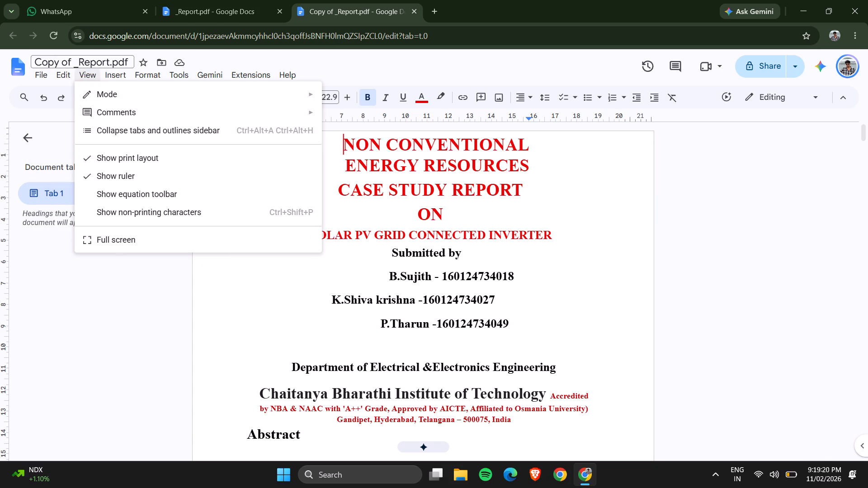
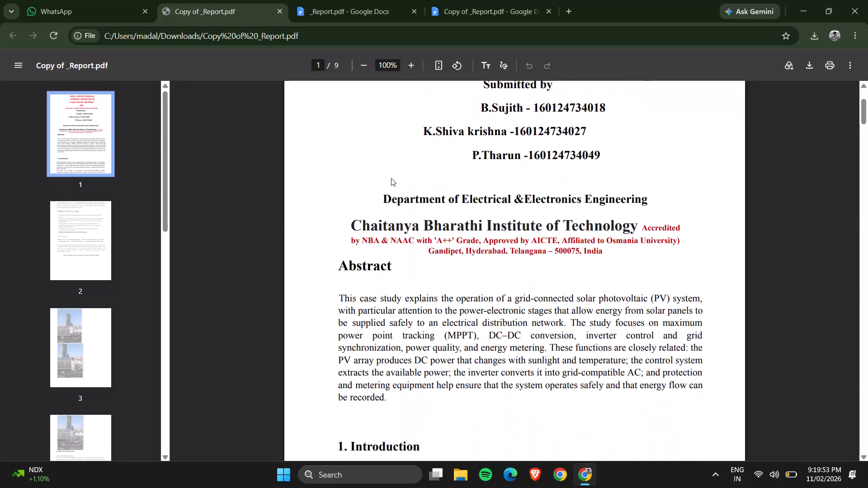
# Review the downloaded PDF copy of the report from the title page through the Discussion and Safety Considerations sections.
pyautogui.scroll(4, 391, 178)
pyautogui.scroll(-13, 391, 178)
pyautogui.scroll(14, 391, 178)
pyautogui.scroll(8, 391, 178)
pyautogui.scroll(-9, 391, 178)
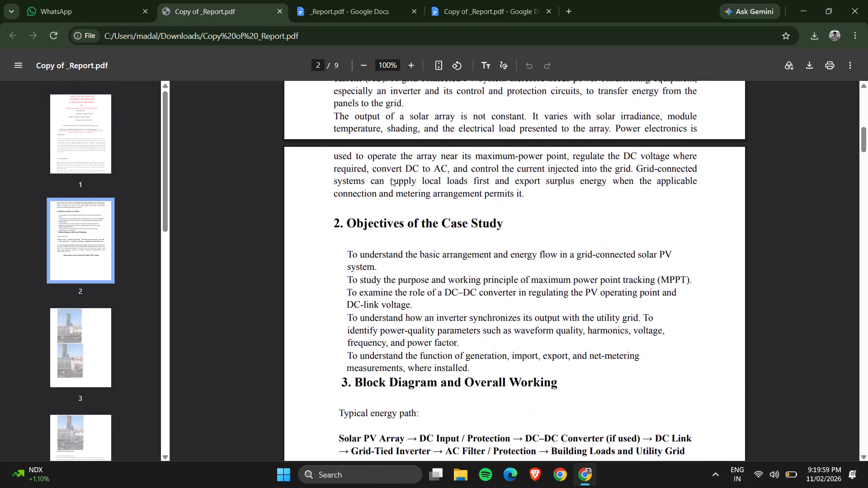
pyautogui.scroll(-12, 391, 178)
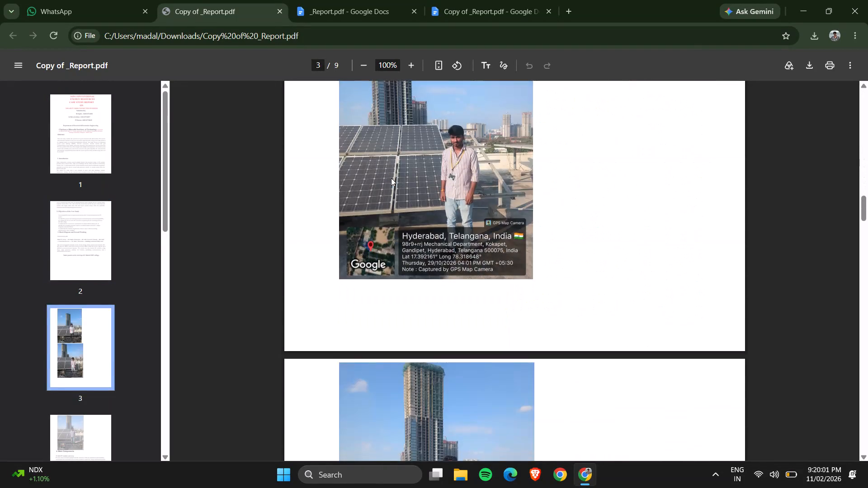
pyautogui.scroll(-18, 391, 178)
pyautogui.scroll(-13, 391, 178)
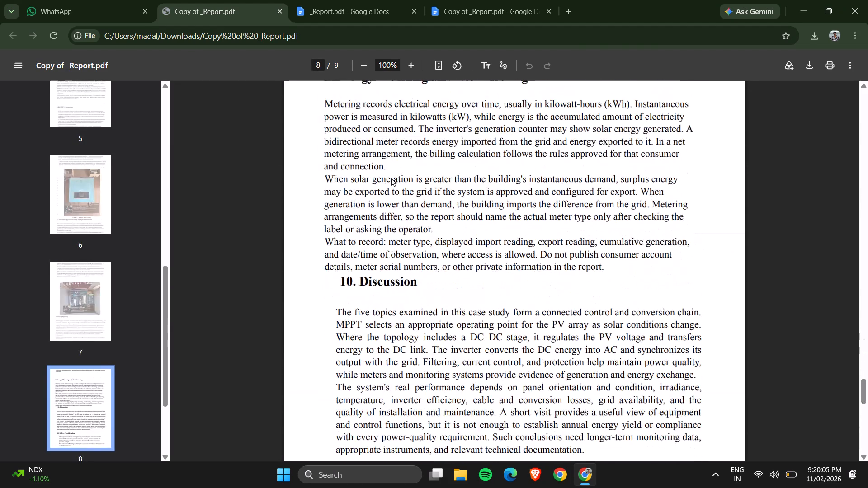
pyautogui.scroll(-4, 391, 178)
pyautogui.scroll(6, 391, 178)
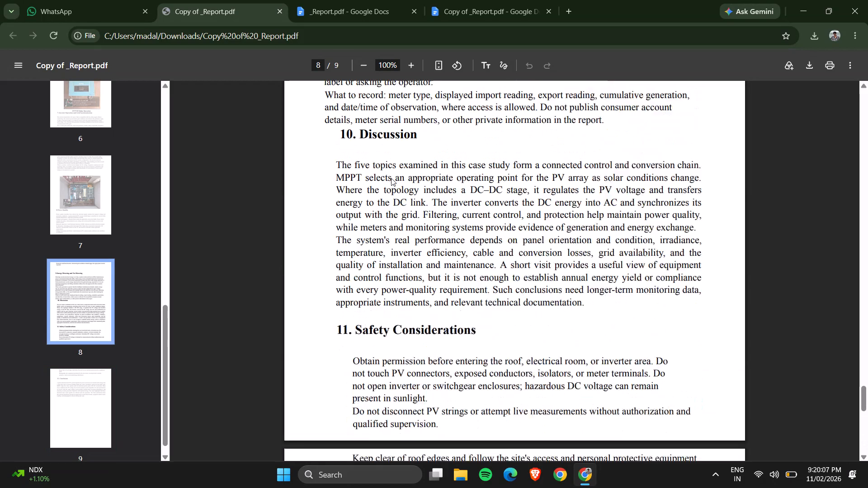
pyautogui.scroll(1, 391, 178)
pyautogui.scroll(-6, 391, 178)
# In the Google Docs copy of the report, insert two blank lines above the NON CONVENTIONAL title line.
pyautogui.click(462, 0)
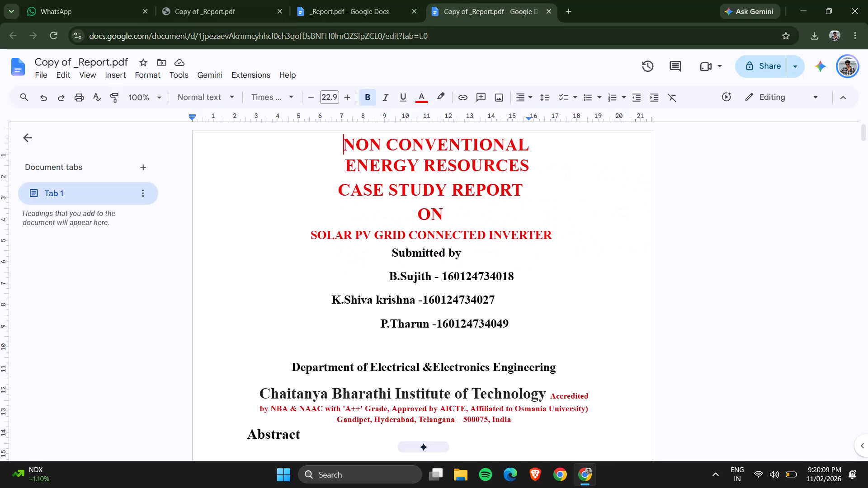
pyautogui.press('Return')
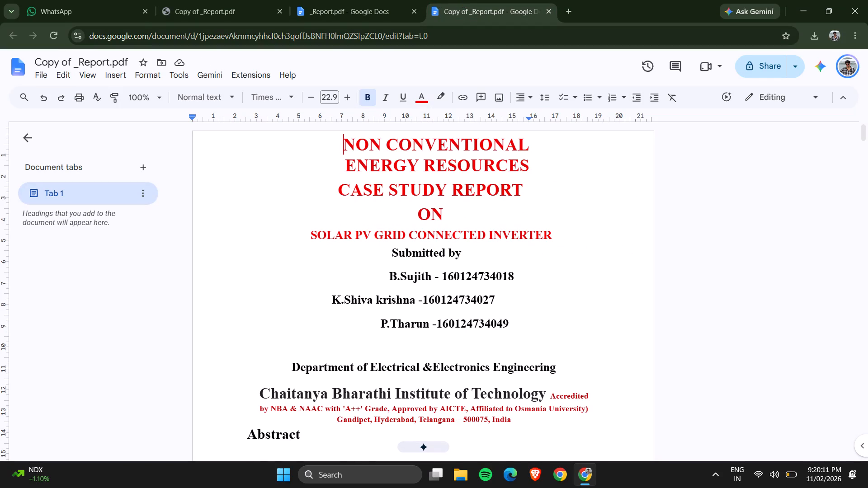
pyautogui.press('Return')
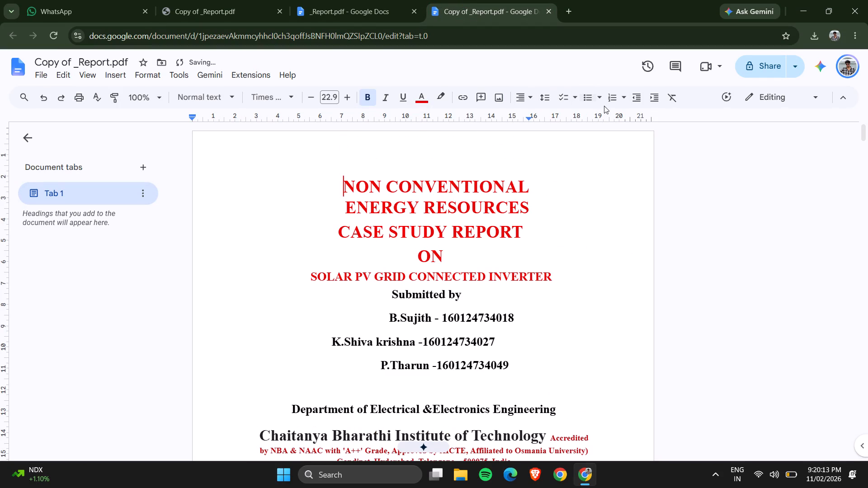
# Start downloading the edited copy of the report.
pyautogui.click(38, 77)
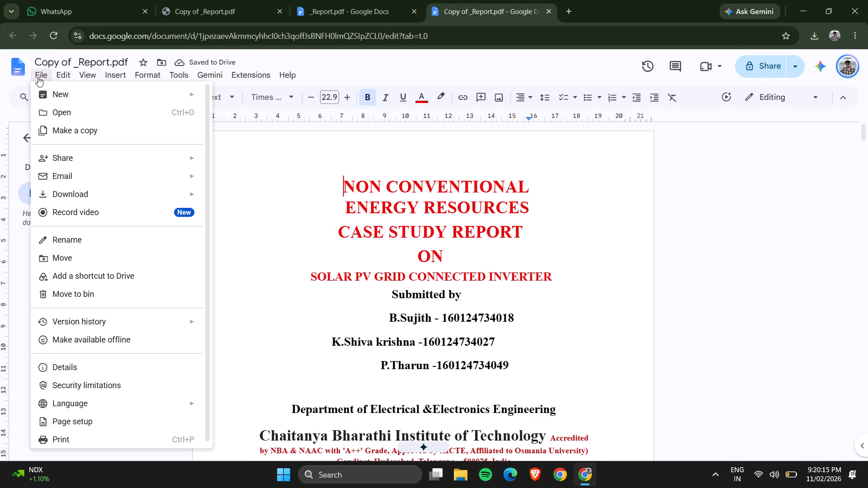
pyautogui.click(93, 191)
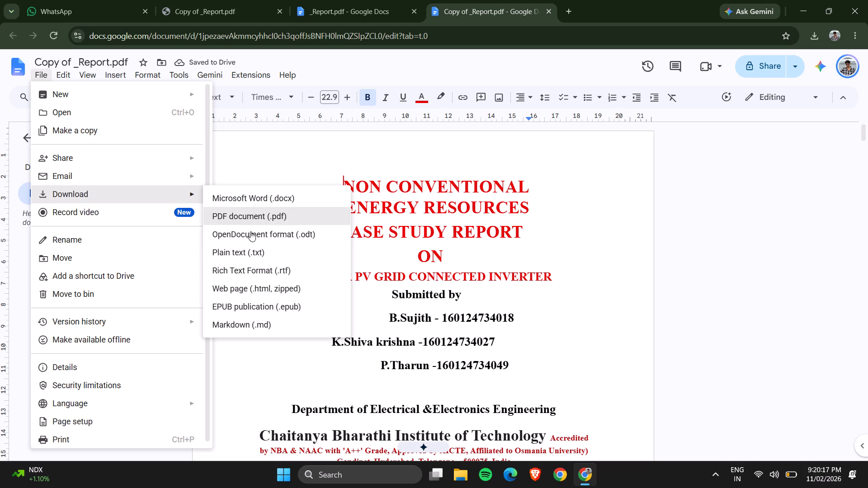
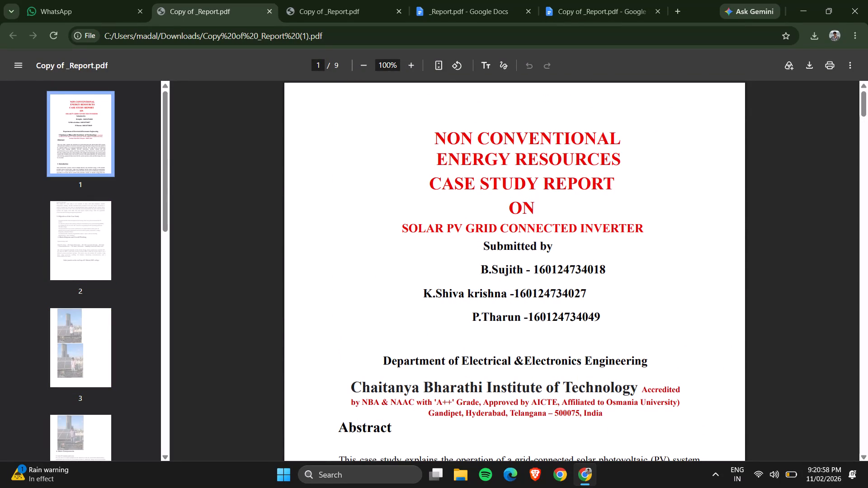
# Review the downloaded Copy of _Report.pdf from the title page through to the end of its last page.
pyautogui.scroll(-11, 432, 220)
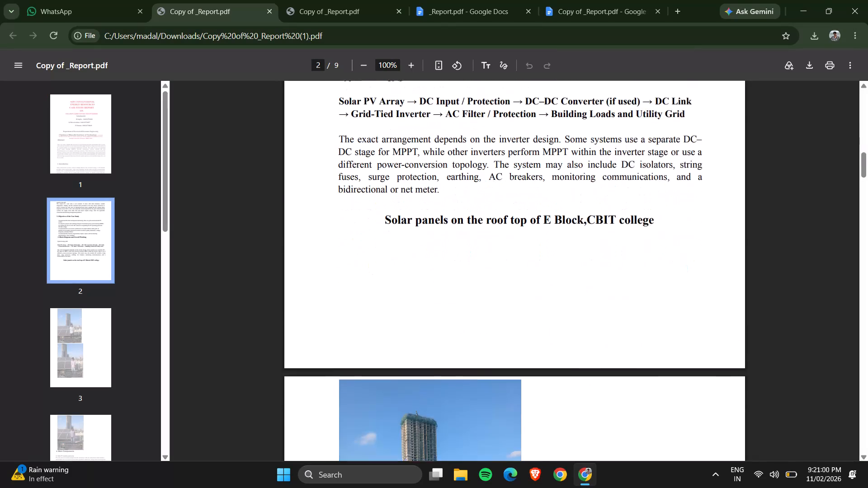
pyautogui.scroll(-11, 432, 220)
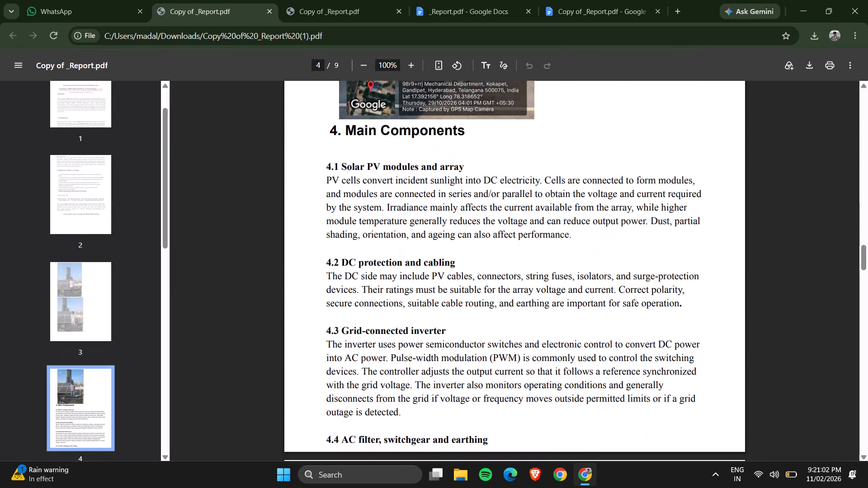
pyautogui.scroll(-11, 432, 220)
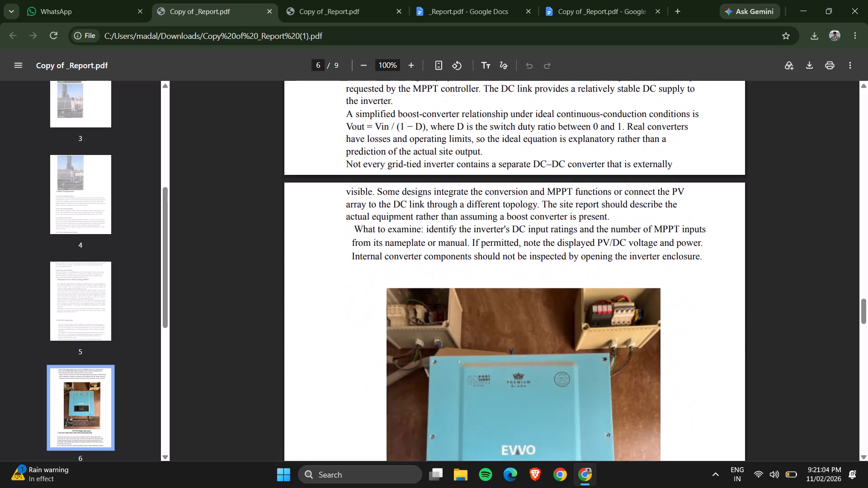
pyautogui.scroll(-7, 432, 220)
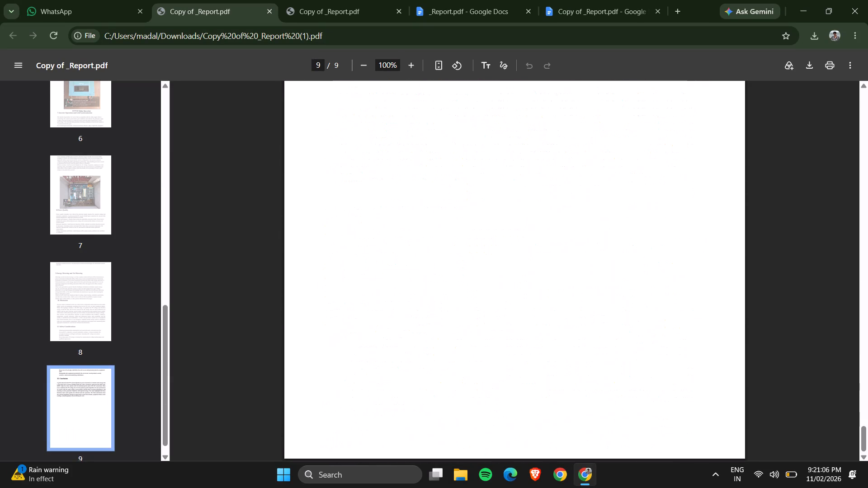
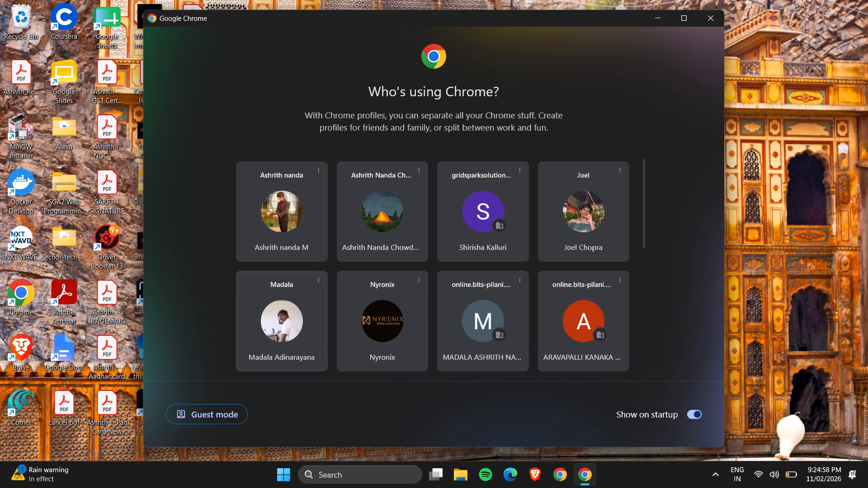
# Open a new Chrome window with the sujith profile from the profile chooser.
pyautogui.scroll(-5, 279, 285)
pyautogui.click(384, 227)
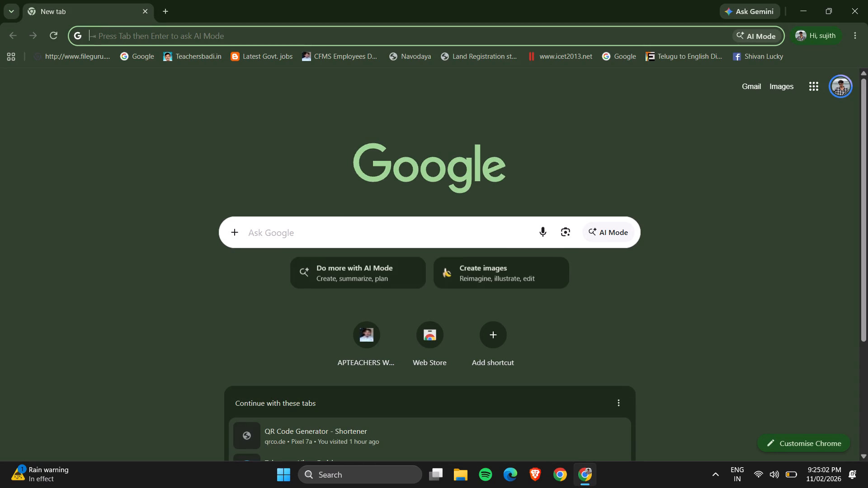
# Search Google for the suggested term web.
pyautogui.click(352, 230)
pyautogui.click(268, 268)
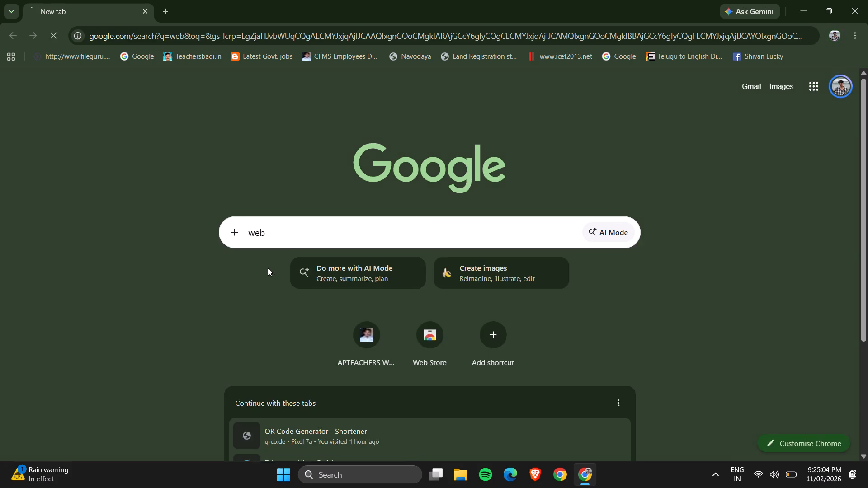
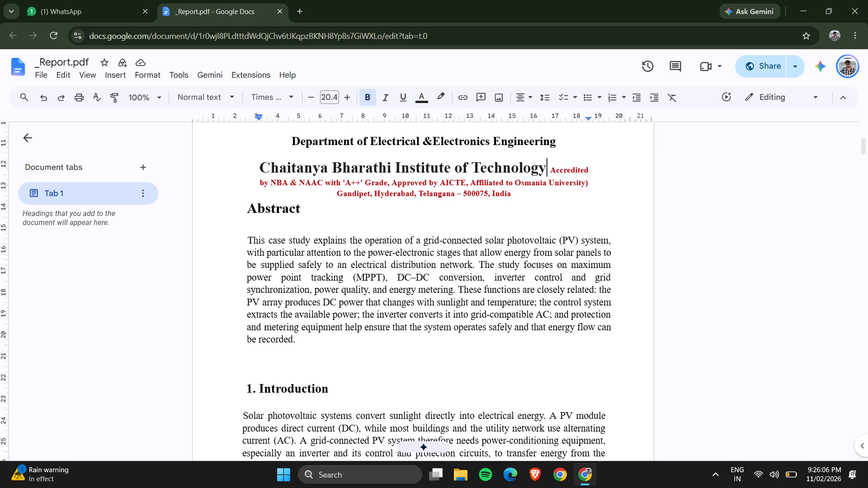
# Break the line after Chaitanya Bharathi Institute of Technology so the accreditation text starts on its own line.
pyautogui.press('Return')
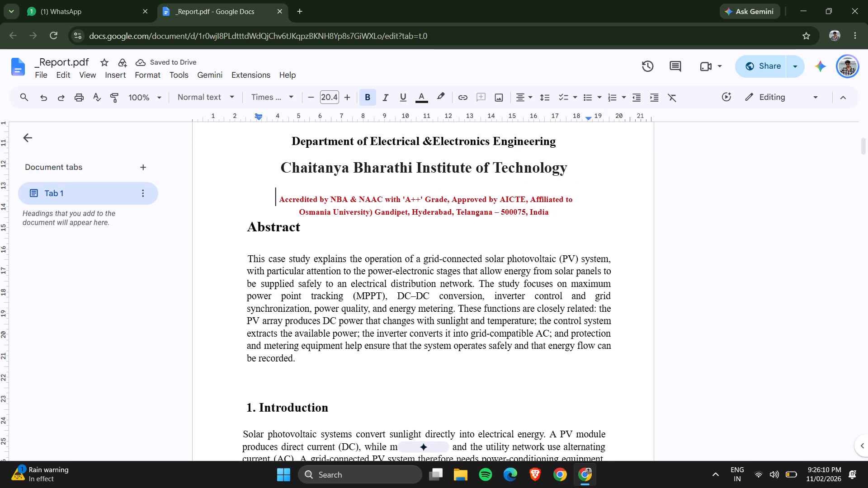
# Insert one blank line above the NON CONVENTIONAL title at the top of the cover page.
pyautogui.scroll(1, 487, 240)
pyautogui.click(562, 178)
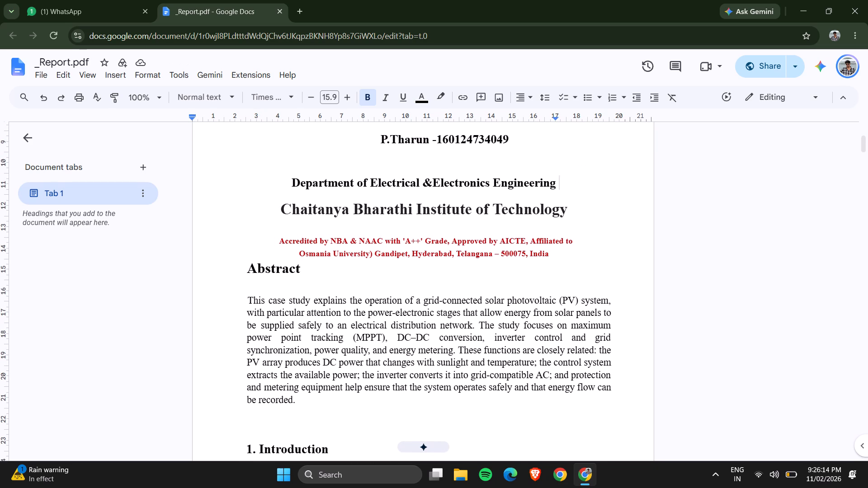
pyautogui.scroll(8, 558, 211)
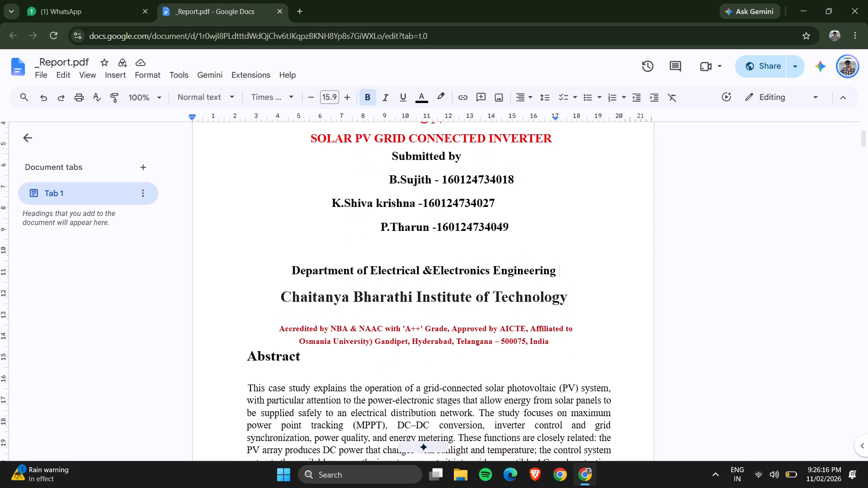
pyautogui.scroll(1, 558, 211)
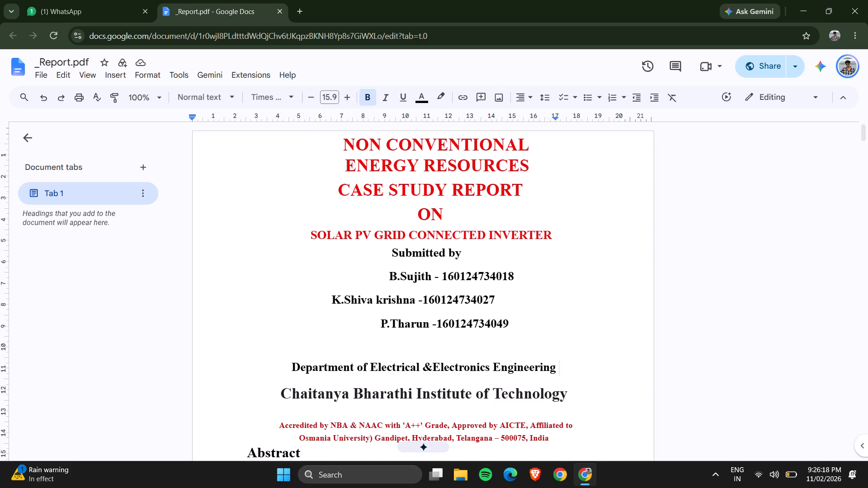
pyautogui.click(363, 142)
pyautogui.press('Left')
pyautogui.press('Left')
pyautogui.press('Return')
# Insert two blank lines between the red accreditation text and the Abstract heading.
pyautogui.scroll(-5, 444, 166)
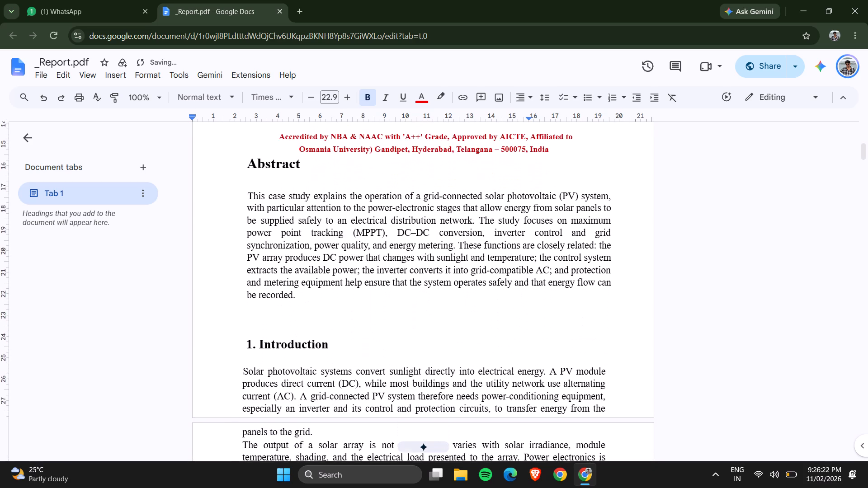
pyautogui.scroll(-5, 444, 166)
pyautogui.scroll(3, 444, 166)
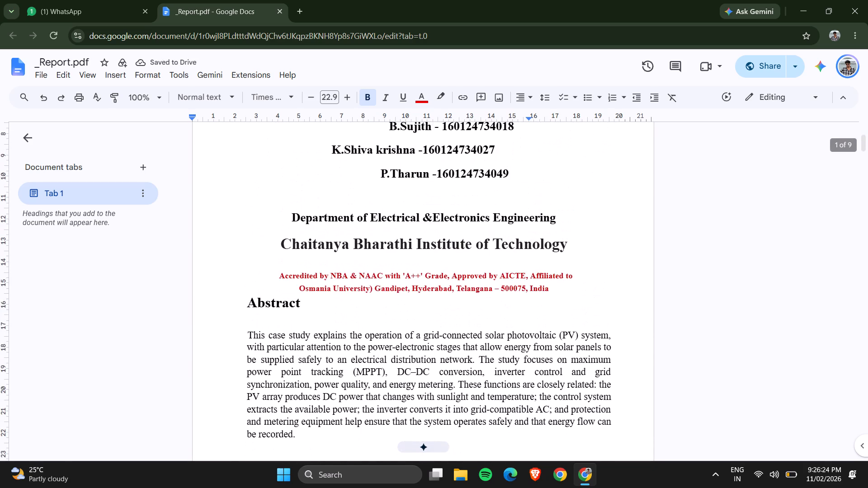
pyautogui.scroll(-3, 444, 166)
pyautogui.scroll(1, 444, 166)
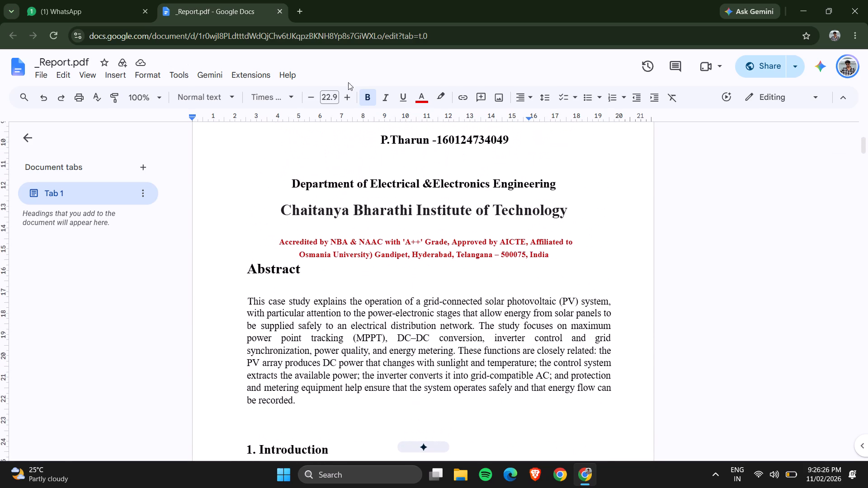
pyautogui.click(533, 277)
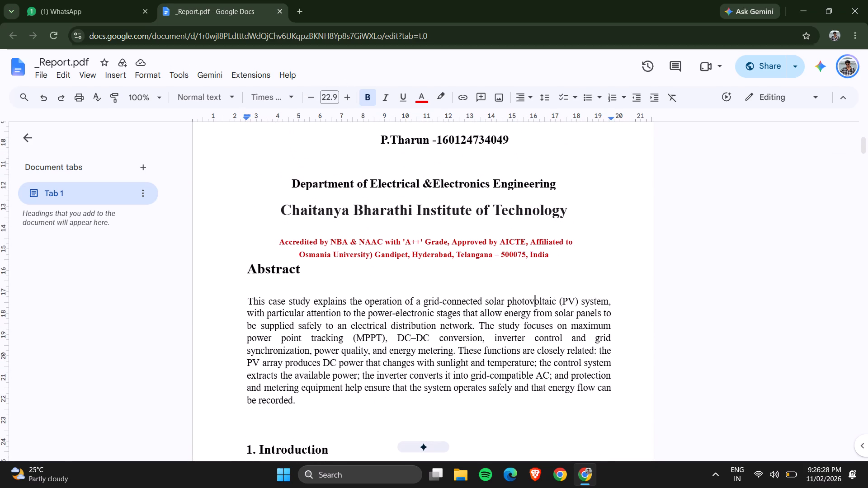
pyautogui.click(395, 264)
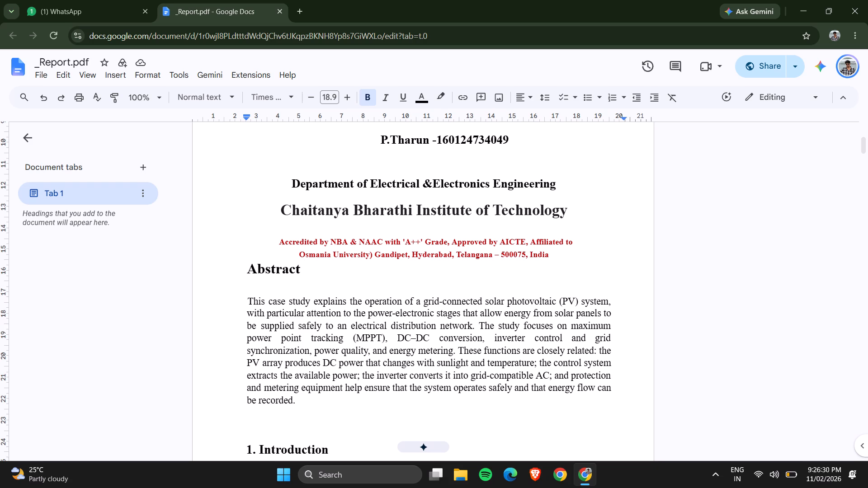
pyautogui.press('Left')
pyautogui.press('Left')
pyautogui.press('Left')
pyautogui.press('Left')
pyautogui.press('Left')
pyautogui.press('Left')
pyautogui.press('Left')
pyautogui.press('Left')
pyautogui.press('Left')
pyautogui.press('Return')
pyautogui.press('Return')
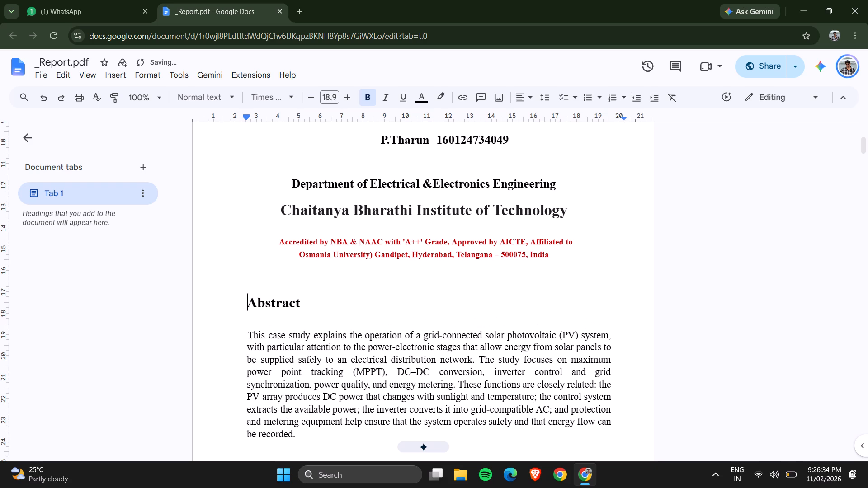
# Push the 1. Introduction heading down to the second page and trim the extra blank lines above it.
pyautogui.scroll(-3, 403, 280)
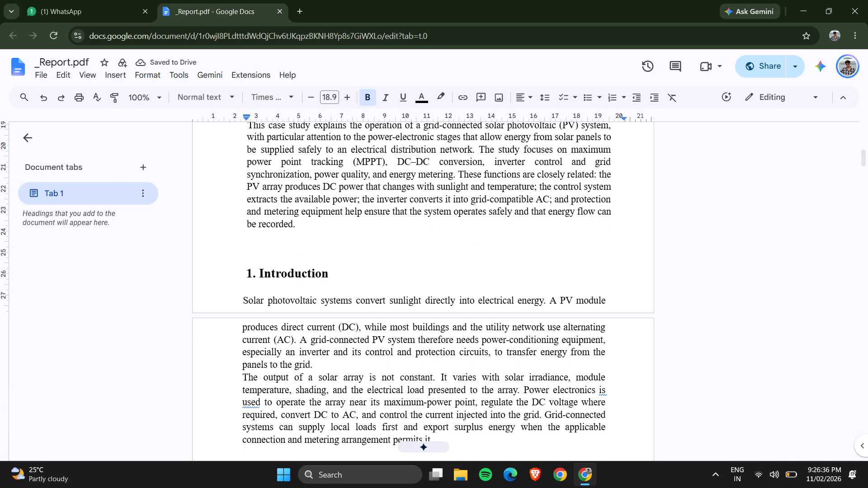
pyautogui.click(239, 267)
pyautogui.press('Return')
pyautogui.press('Return')
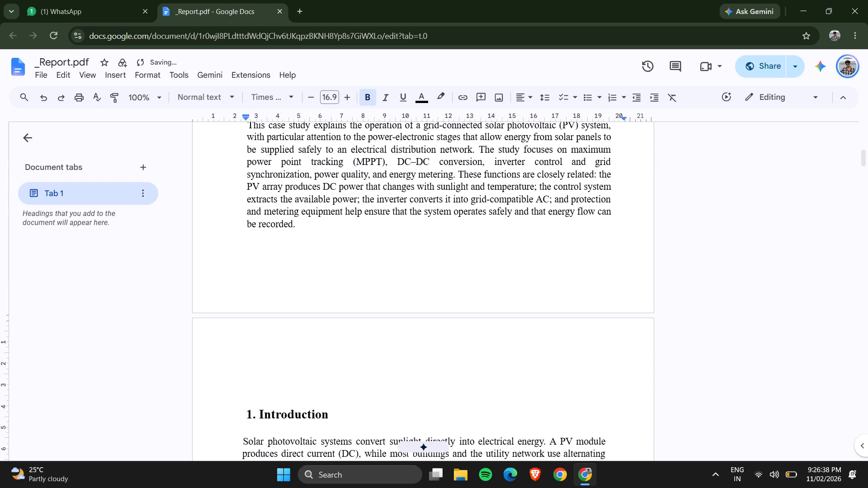
pyautogui.press('BackSpace')
pyautogui.press('BackSpace')
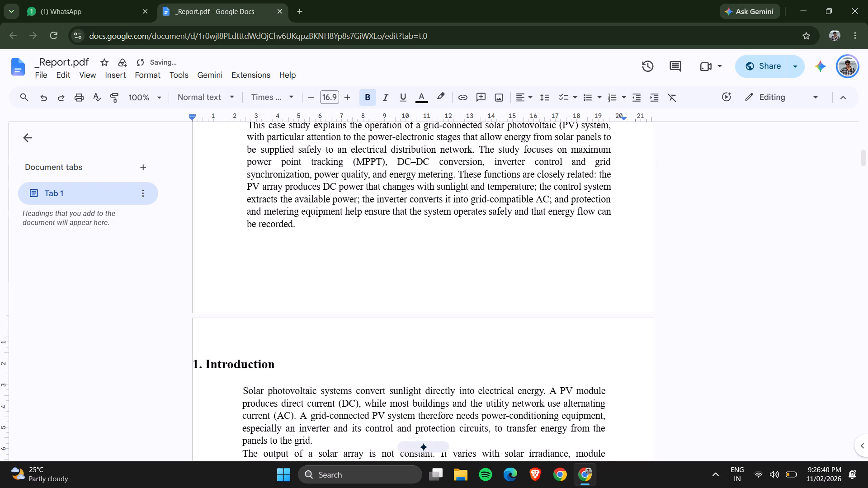
pyautogui.press('BackSpace')
pyautogui.press('Return')
# Indent the 1. Introduction heading with eight spaces to line it up with the paragraph below.
pyautogui.press('space')
pyautogui.press('space')
pyautogui.press('space')
pyautogui.press('space')
pyautogui.press('space')
pyautogui.press('space')
pyautogui.press('space')
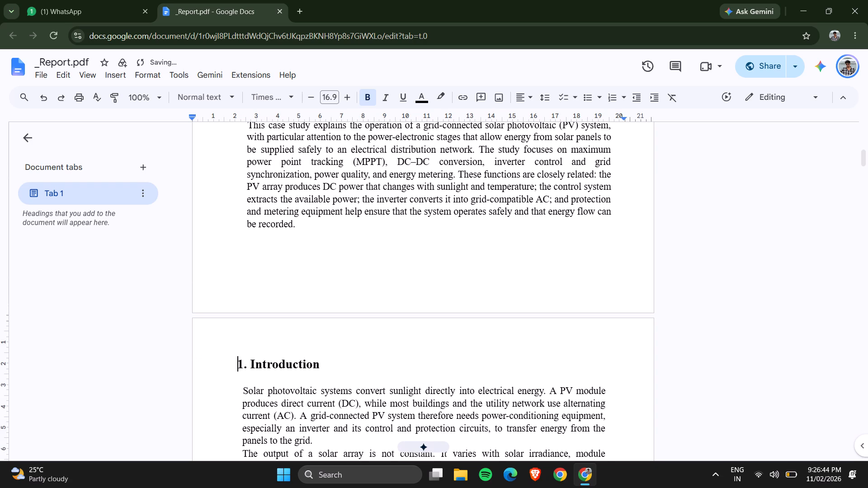
pyautogui.press('space')
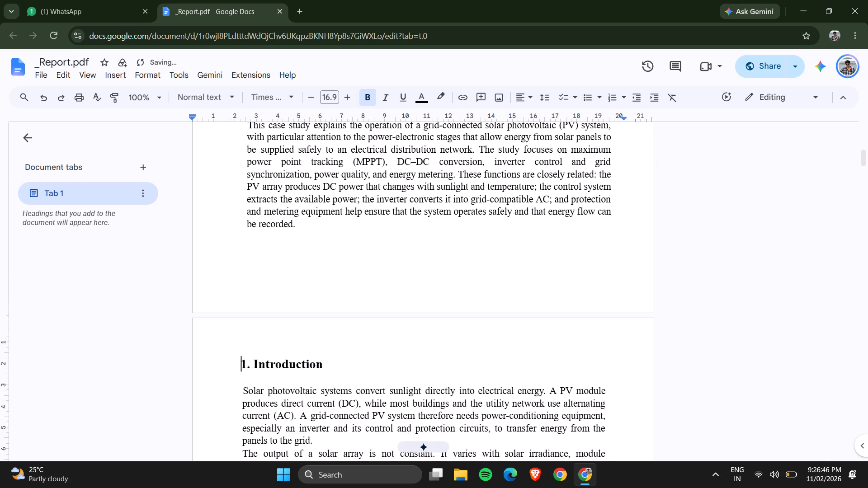
# Insert a blank line between the last rooftop solar panel photo and the 4. Main Components heading.
pyautogui.scroll(-8, 226, 257)
pyautogui.scroll(3, 226, 257)
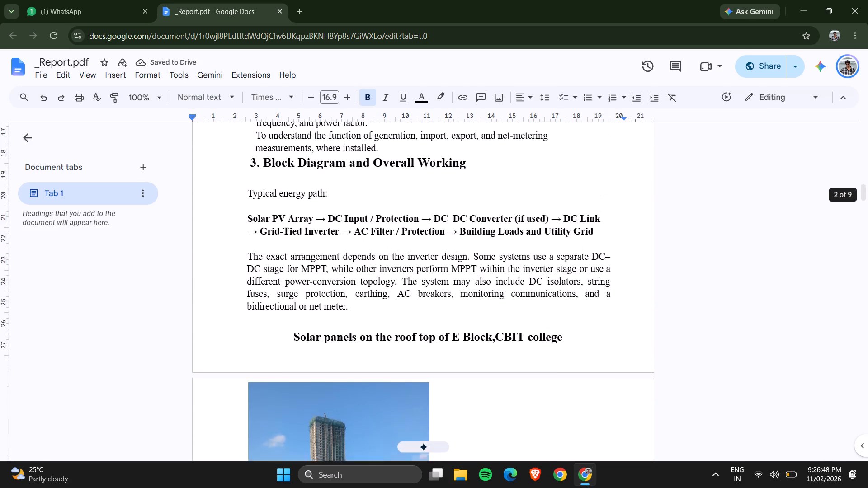
pyautogui.scroll(-2, 226, 257)
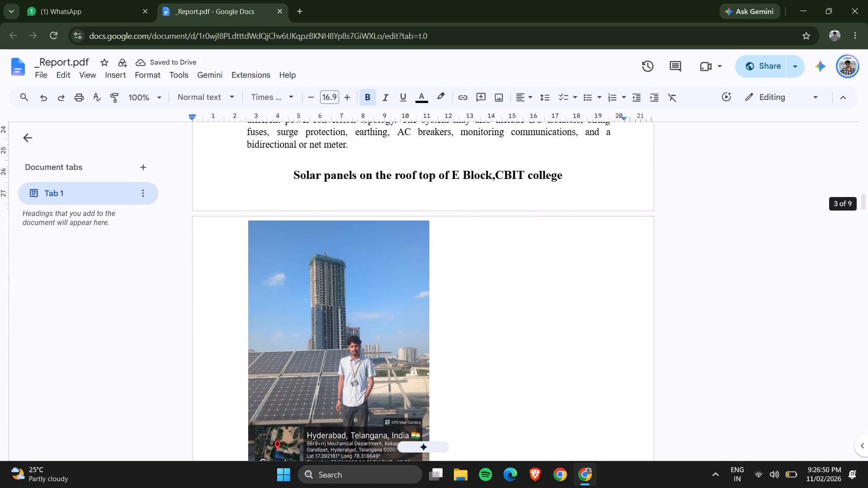
pyautogui.scroll(-5, 226, 257)
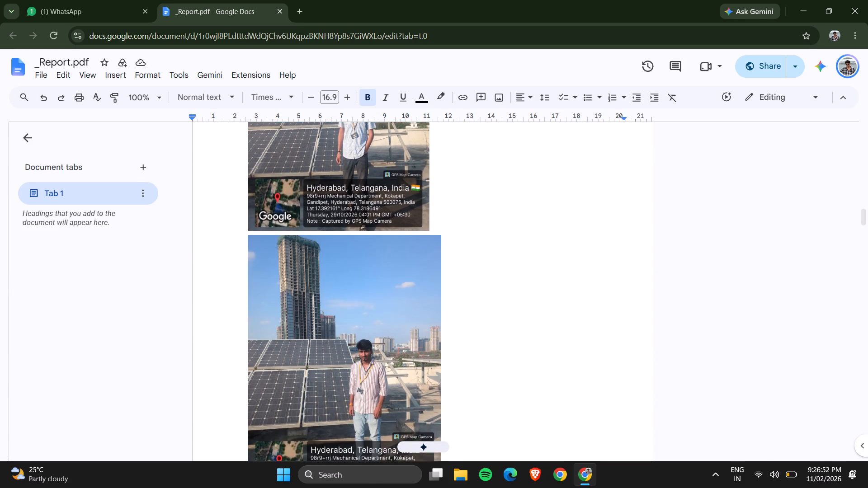
pyautogui.scroll(-2, 226, 257)
pyautogui.scroll(1, 226, 257)
pyautogui.scroll(-1, 226, 257)
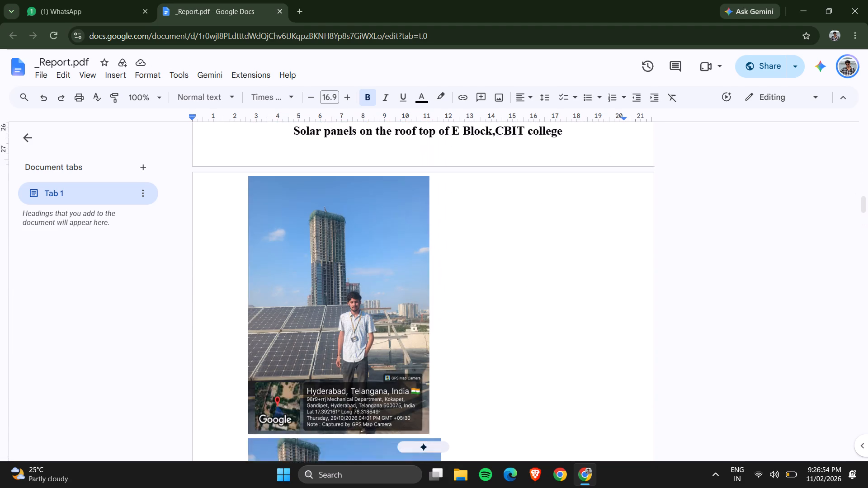
pyautogui.scroll(-5, 226, 257)
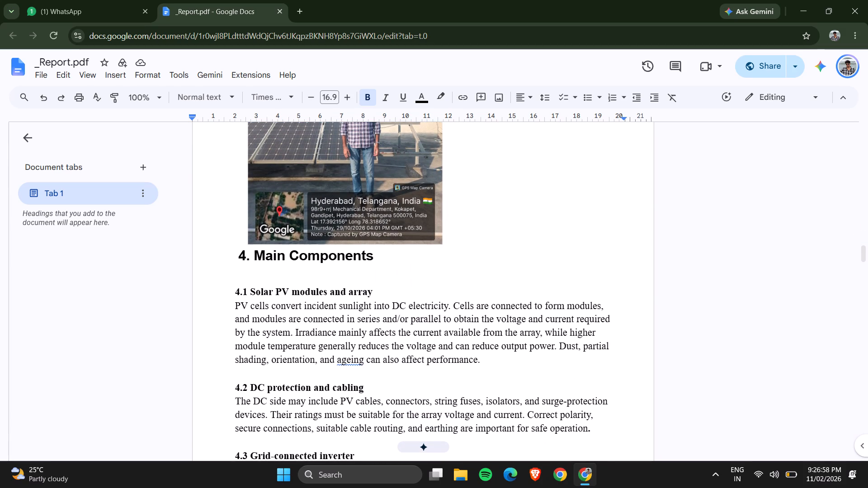
pyautogui.click(230, 260)
pyautogui.press('Return')
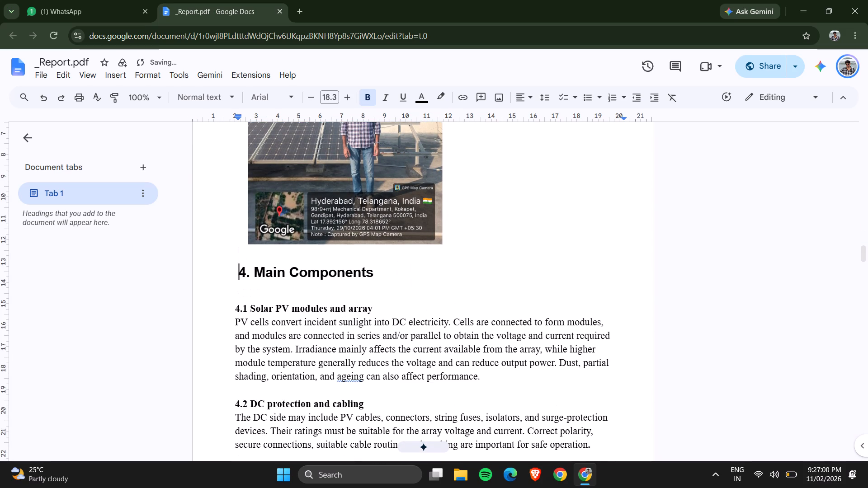
# Realign the 5. Maximum Power Point Tracking (MPPT) heading with the indent of the metering and monitoring paragraph above it.
pyautogui.scroll(-5, 285, 288)
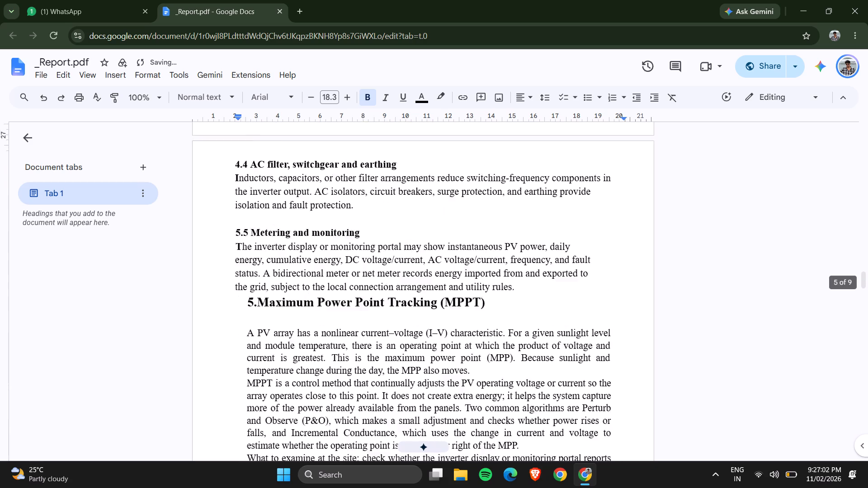
pyautogui.scroll(-1, 285, 288)
pyautogui.scroll(5, 285, 288)
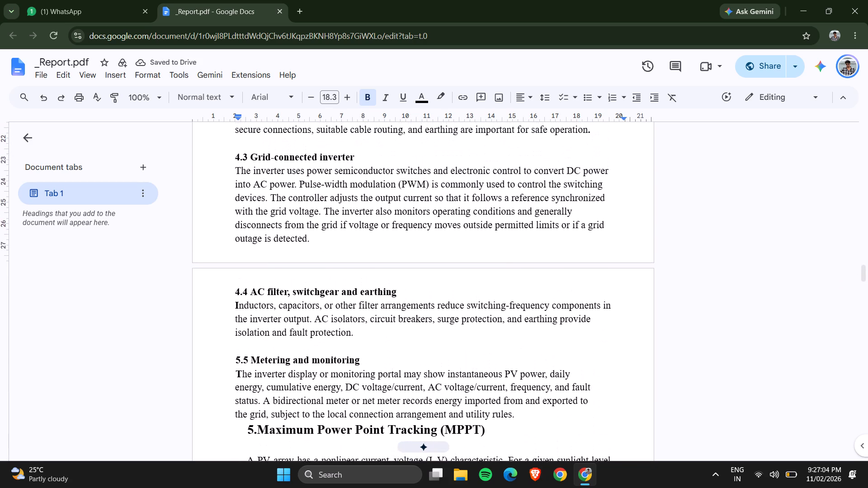
pyautogui.scroll(-2, 285, 288)
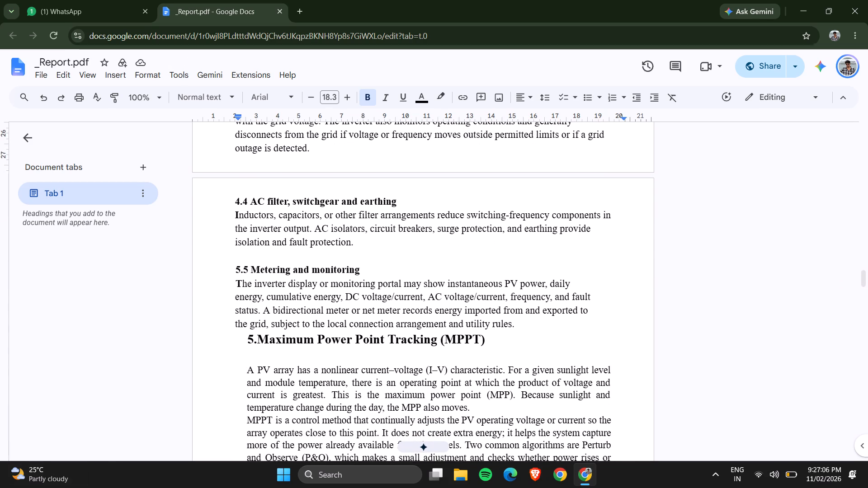
pyautogui.click(242, 340)
pyautogui.press('BackSpace')
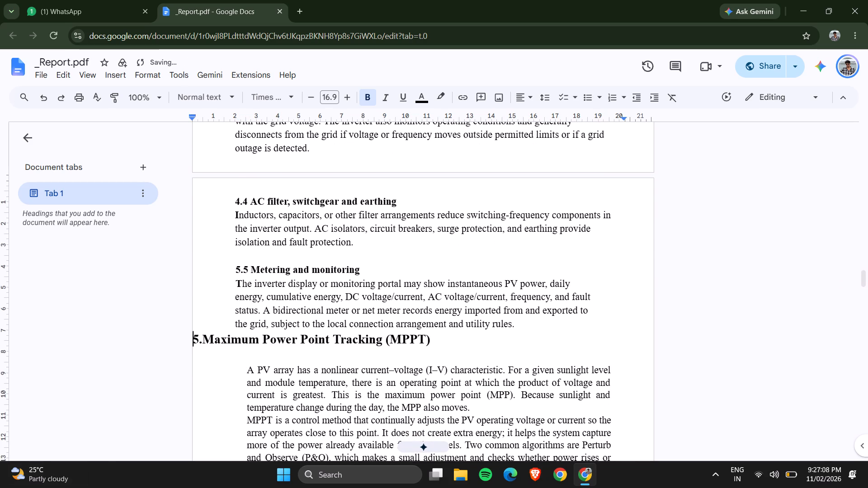
pyautogui.press('BackSpace')
pyautogui.press('Return')
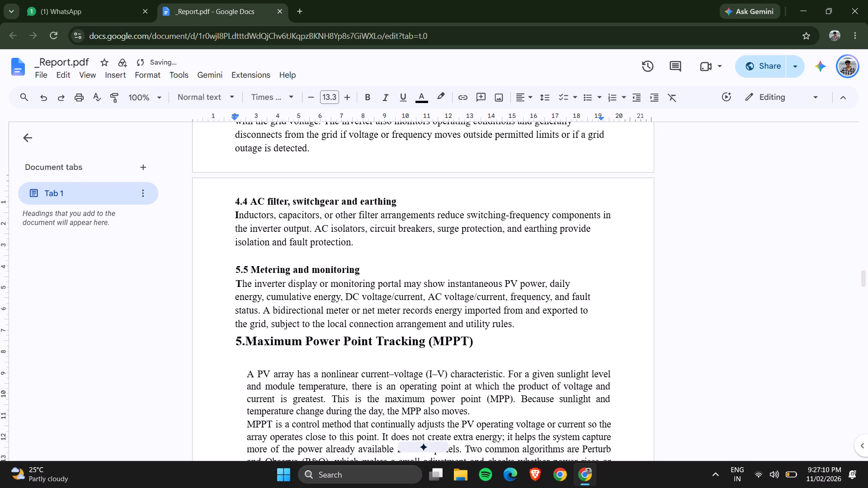
# Remove the gap below the MPPT heading and align its first paragraph, on its own line, with the heading.
pyautogui.click(243, 375)
pyautogui.press('BackSpace')
pyautogui.press('BackSpace')
pyautogui.press('BackSpace')
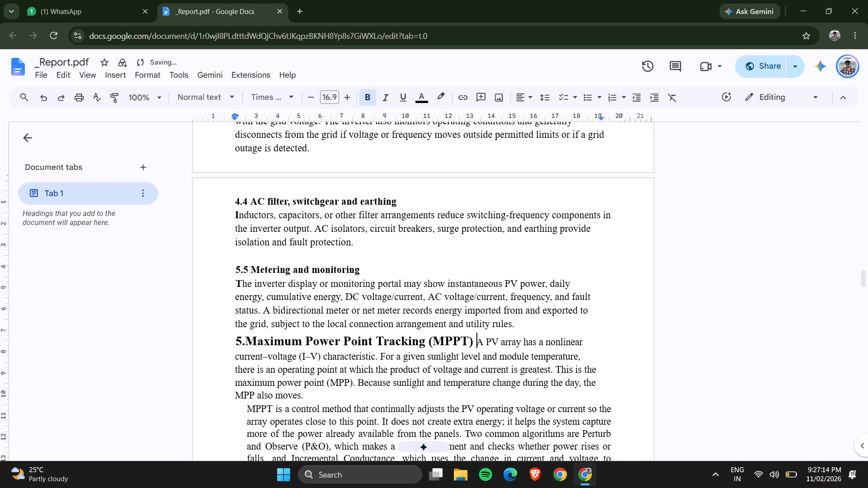
pyautogui.press('Return')
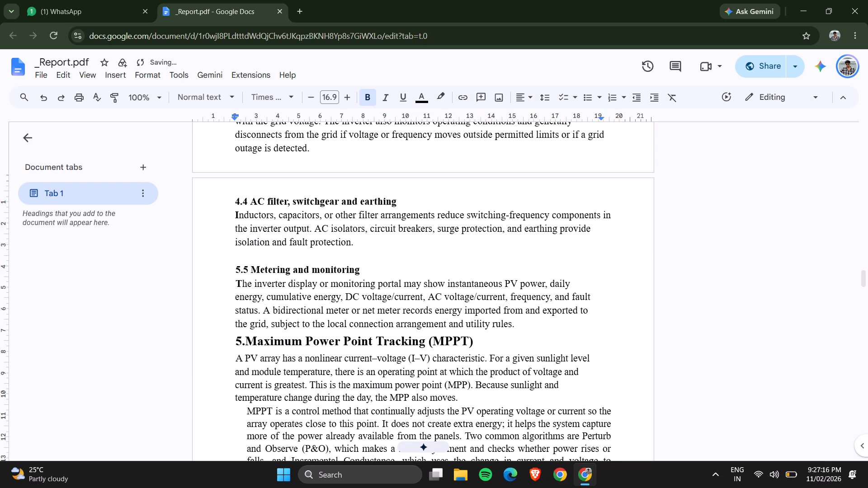
# Insert a blank line between the metering and monitoring paragraph and the 5. Maximum Power Point Tracking (MPPT) heading.
pyautogui.scroll(-3, 259, 403)
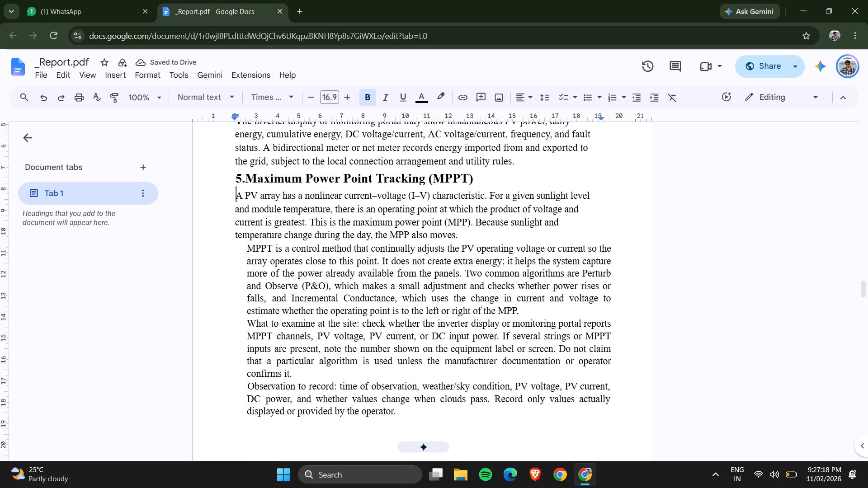
pyautogui.click(546, 164)
pyautogui.press('Return')
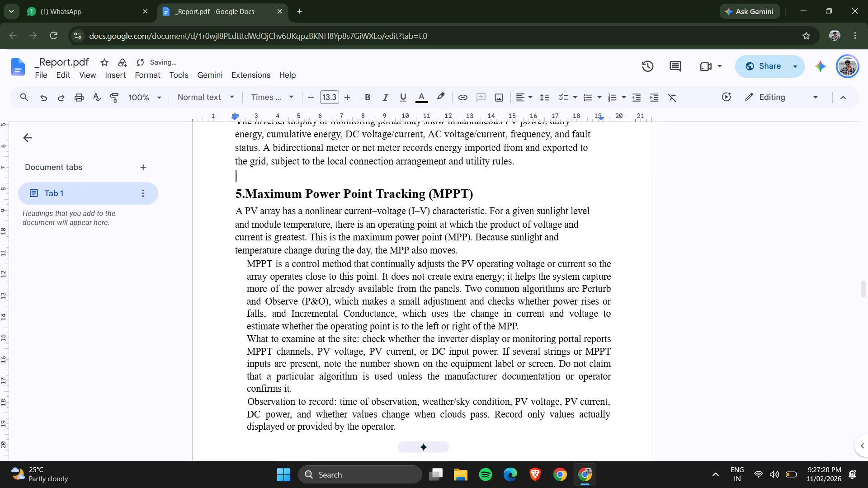
# Align the "MPPT is a control method" paragraph, on its own line, with the indent of the paragraph above it.
pyautogui.click(244, 264)
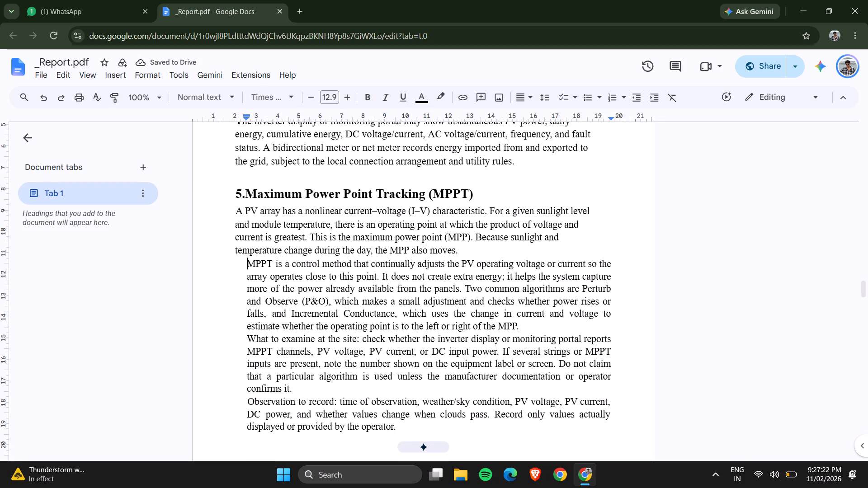
pyautogui.press('BackSpace')
pyautogui.press('BackSpace')
pyautogui.press('BackSpace')
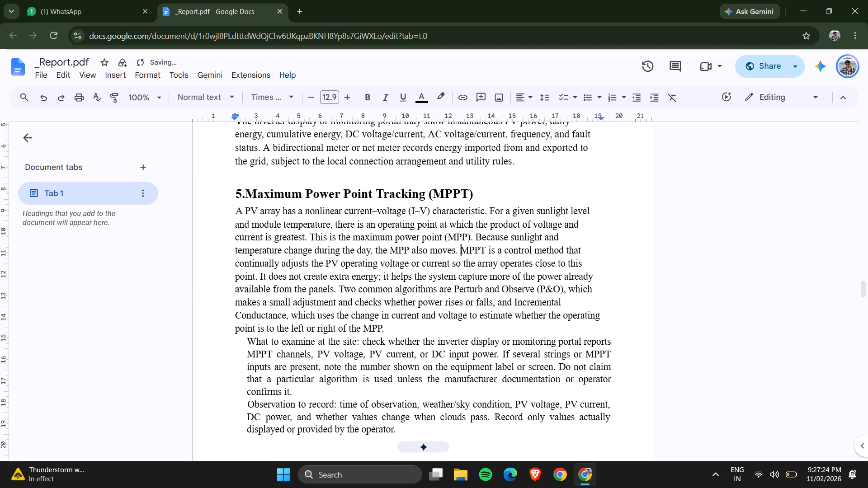
pyautogui.press('Return')
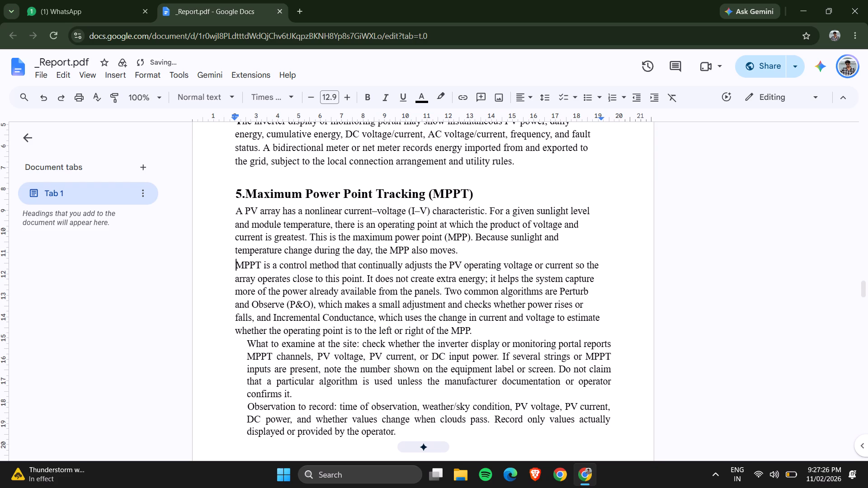
# Align the "What to examine at the site" paragraph of the MPPT section, on its own line, with the paragraph above it.
pyautogui.click(242, 346)
pyautogui.press('BackSpace')
pyautogui.press('BackSpace')
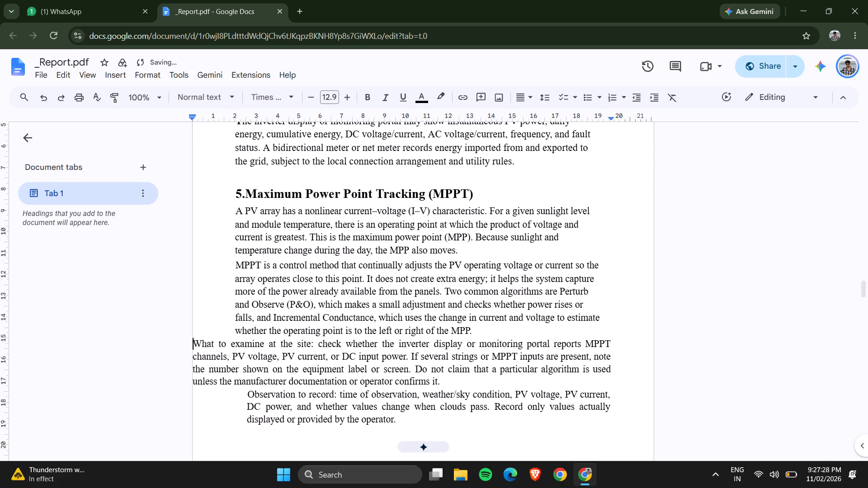
pyautogui.press('BackSpace')
pyautogui.press('Return')
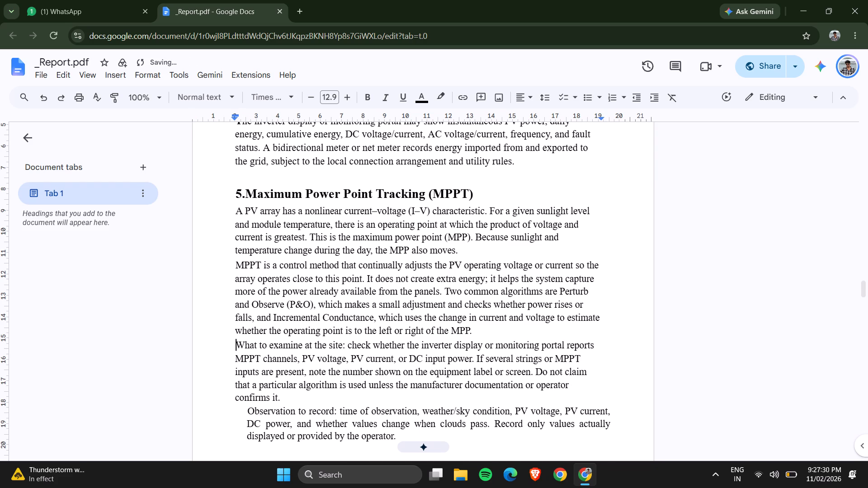
# Align the "Observation to record" paragraph of the MPPT section, on its own line, with the paragraph above it.
pyautogui.scroll(-2, 251, 364)
pyautogui.click(245, 307)
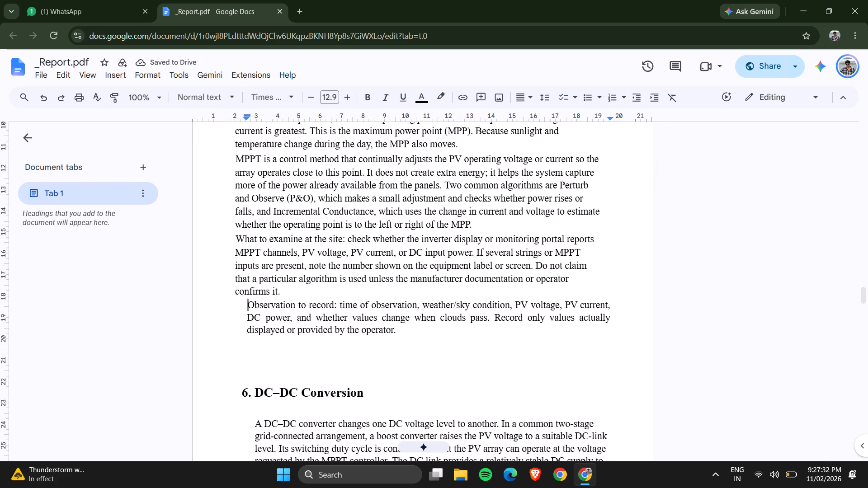
pyautogui.press('BackSpace')
pyautogui.press('BackSpace')
pyautogui.press('BackSpace')
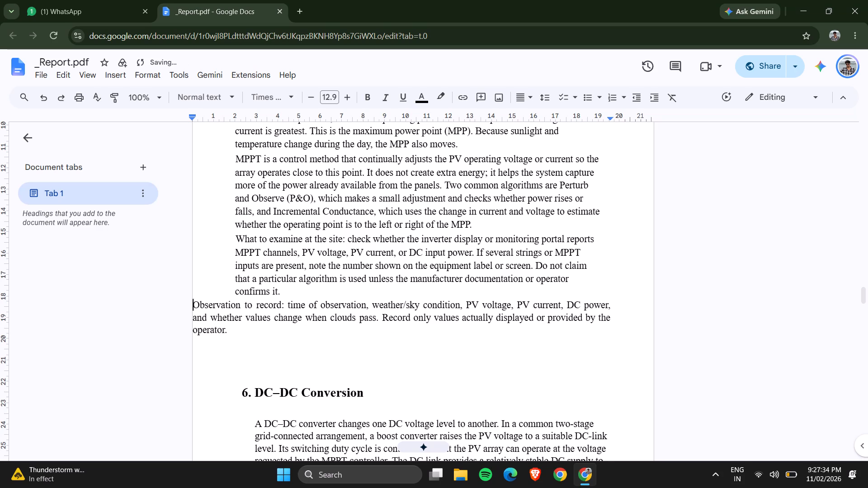
pyautogui.press('Return')
# Insert a blank line between the first MPPT paragraph and the "MPPT is a control method" paragraph.
pyautogui.scroll(-2, 270, 310)
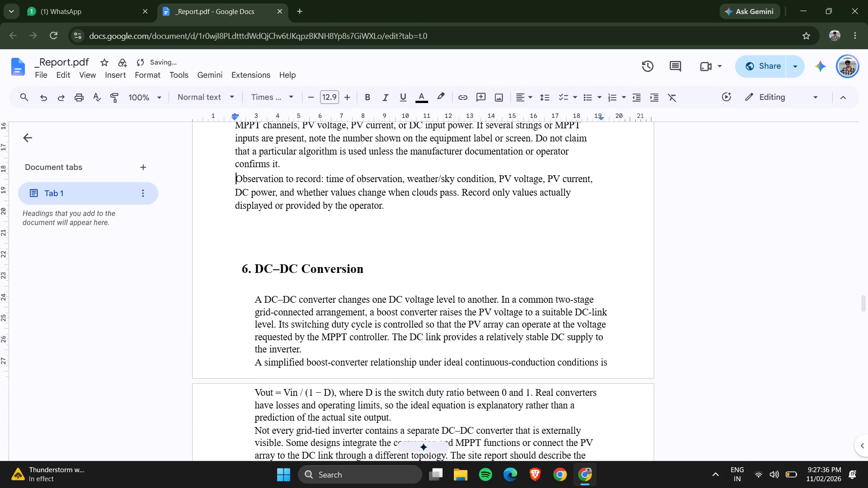
pyautogui.scroll(-1, 270, 310)
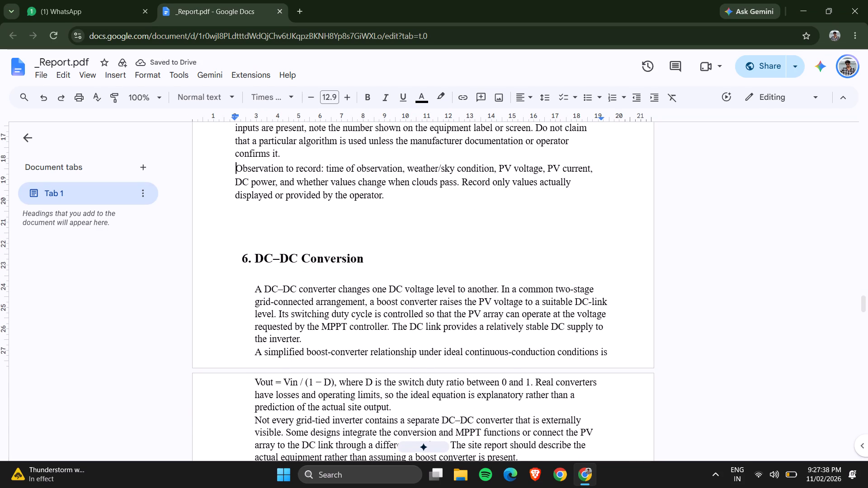
pyautogui.scroll(6, 322, 282)
pyautogui.scroll(-1, 322, 282)
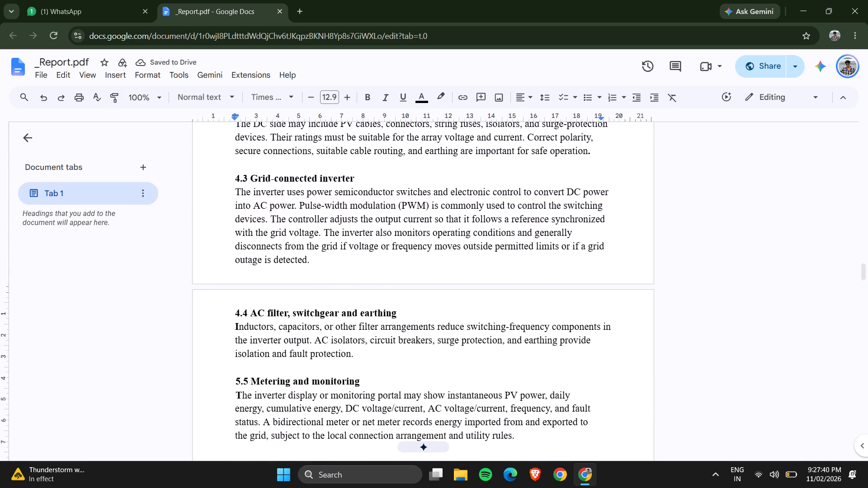
pyautogui.scroll(-1, 322, 282)
pyautogui.scroll(1, 322, 282)
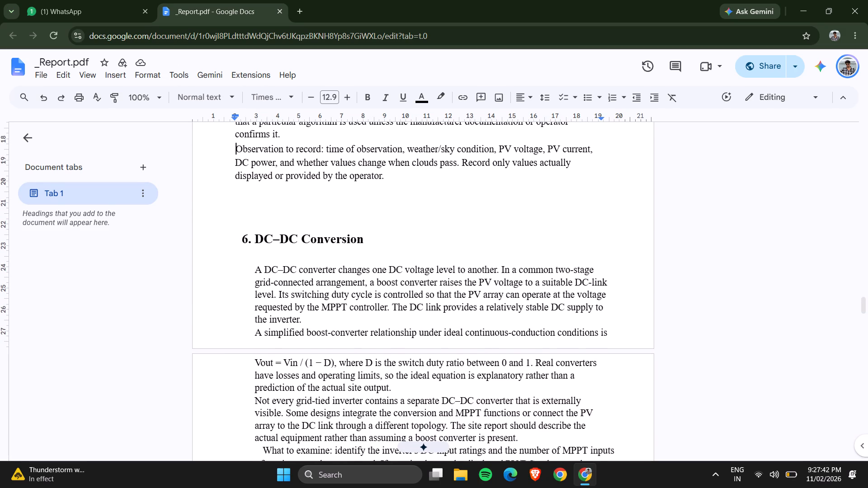
pyautogui.scroll(5, 392, 222)
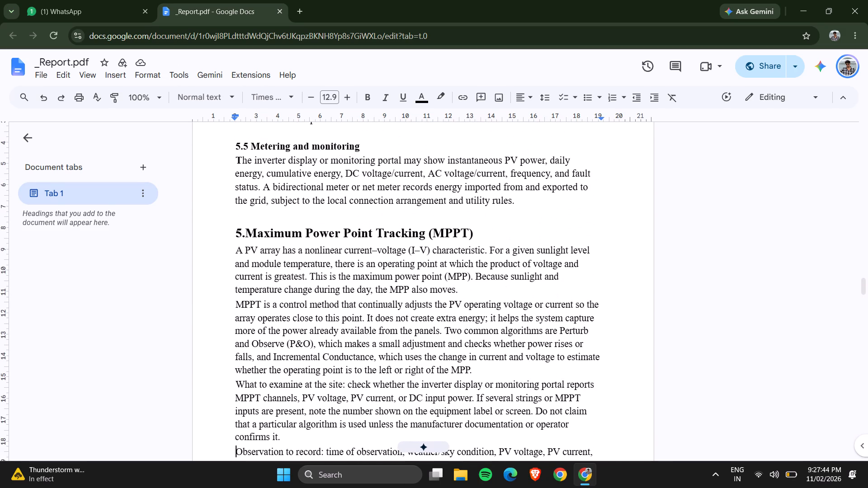
pyautogui.click(443, 267)
pyautogui.click(487, 296)
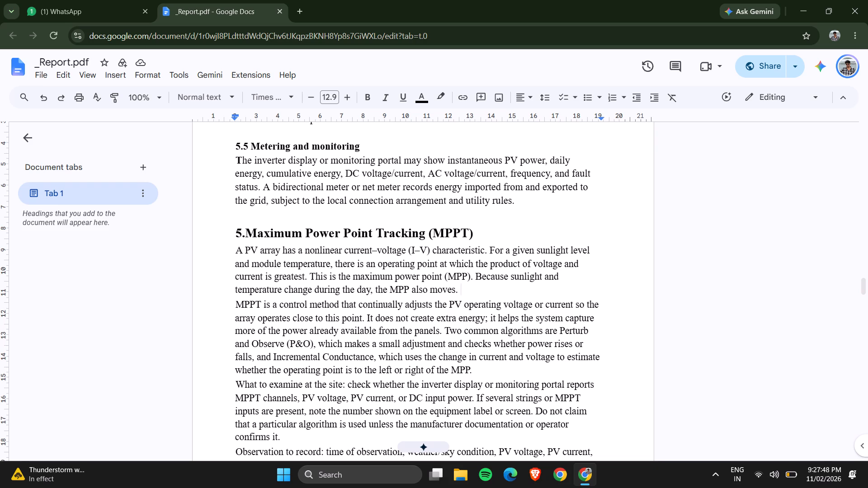
pyautogui.press('Return')
# Insert a blank line before each of the "What to examine at the site" and "Observation to record" paragraphs in the MPPT section.
pyautogui.scroll(-2, 527, 300)
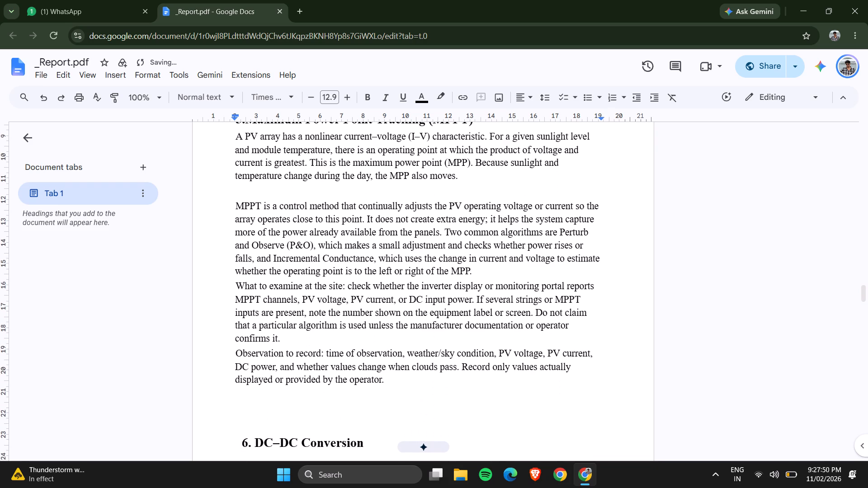
pyautogui.click(516, 250)
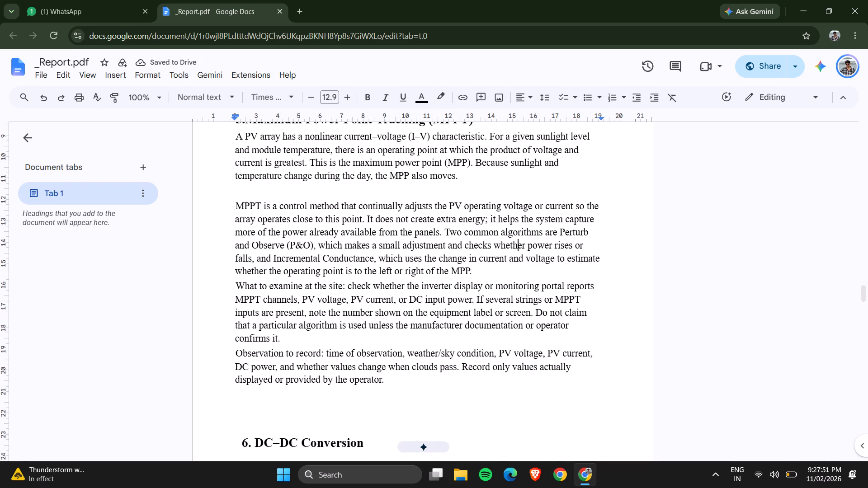
pyautogui.click(489, 276)
pyautogui.press('Return')
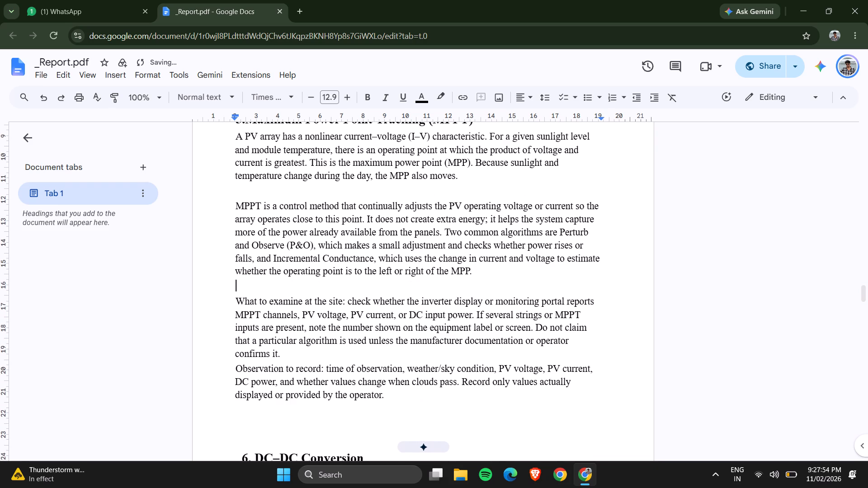
pyautogui.click(286, 351)
pyautogui.press('Return')
# Insert a line break before the 6. DC–DC Conversion heading so that the section starts on the next page.
pyautogui.scroll(-3, 286, 351)
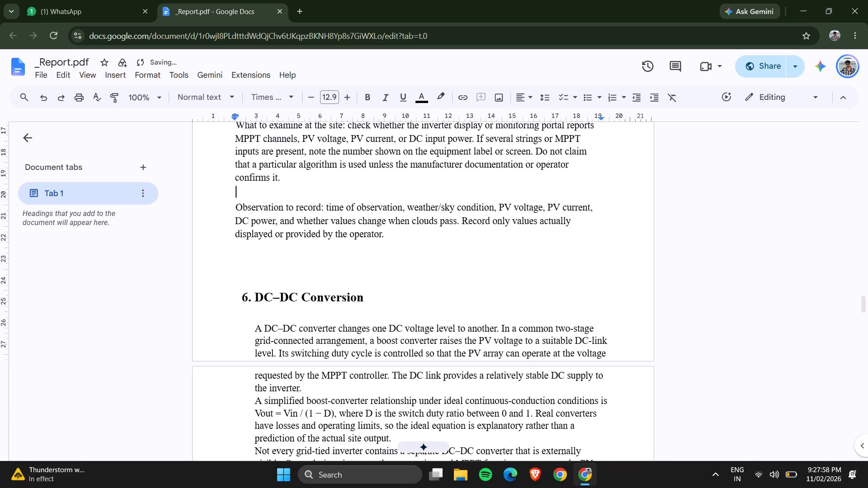
pyautogui.click(220, 305)
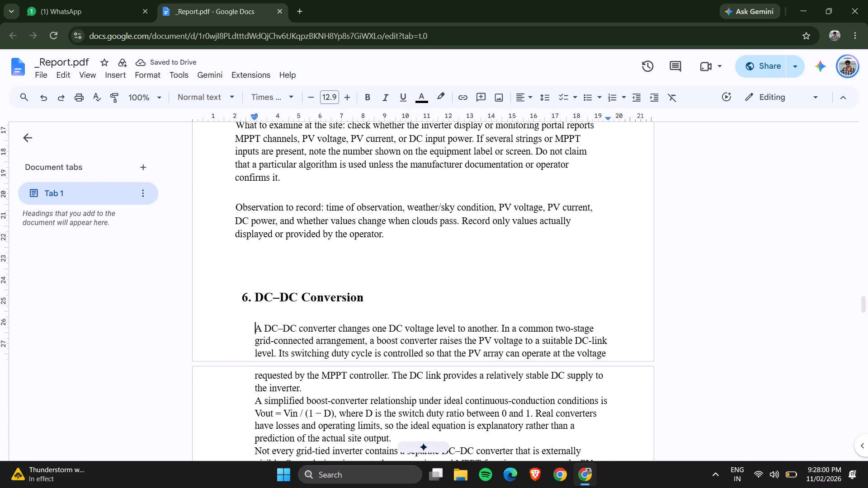
pyautogui.press('Up')
pyautogui.press('Left')
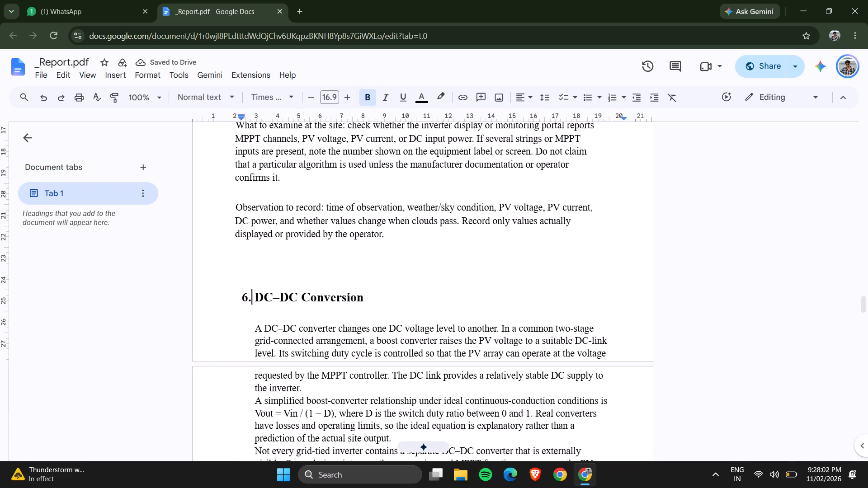
pyautogui.press('Left')
pyautogui.press('Left')
pyautogui.press('Return')
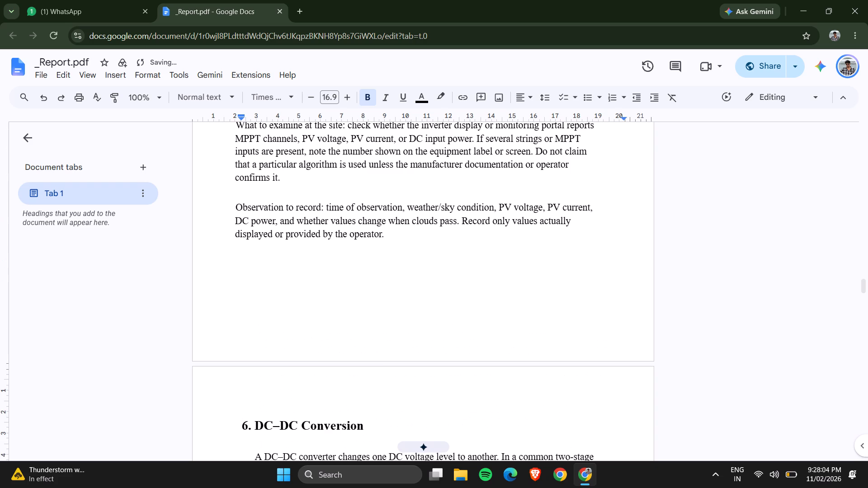
# Examine the layout of the DC–DC Conversion section, the empty space after it and the EVVO Solar Inverter photo.
pyautogui.scroll(-8, 220, 305)
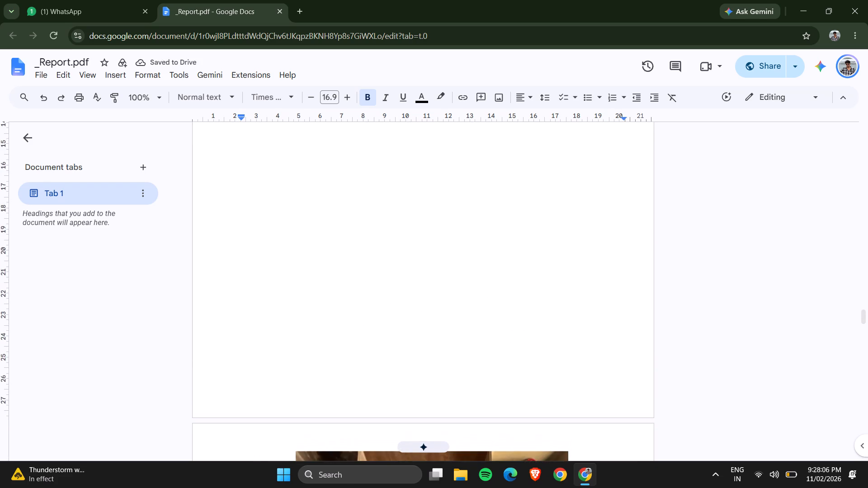
pyautogui.scroll(-1, 220, 305)
pyautogui.scroll(2, 220, 305)
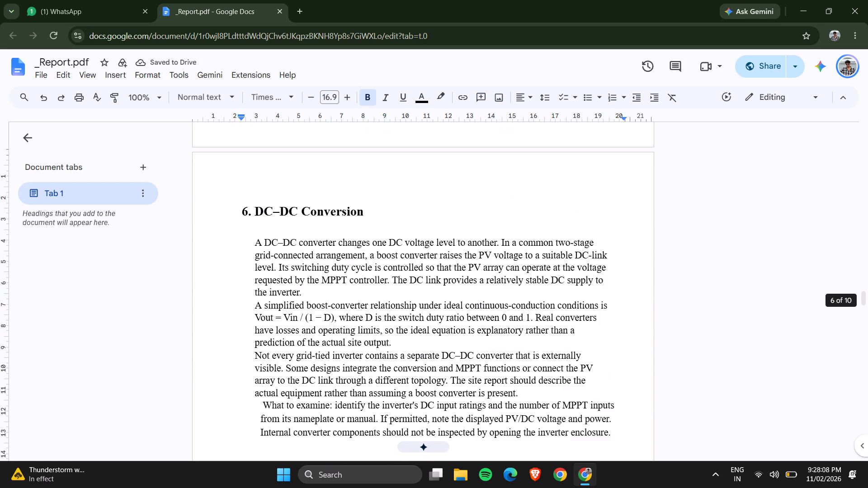
pyautogui.scroll(1, 220, 305)
pyautogui.hscroll(1, 220, 305)
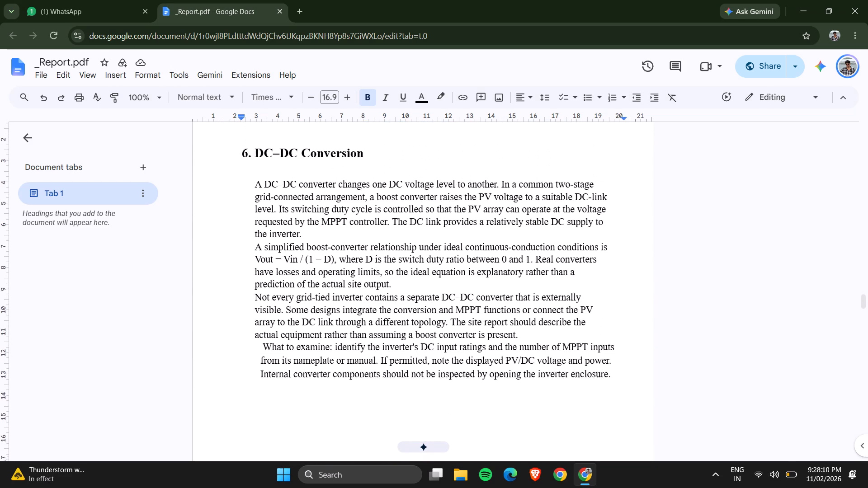
pyautogui.hscroll(1, 220, 305)
pyautogui.scroll(-7, 220, 305)
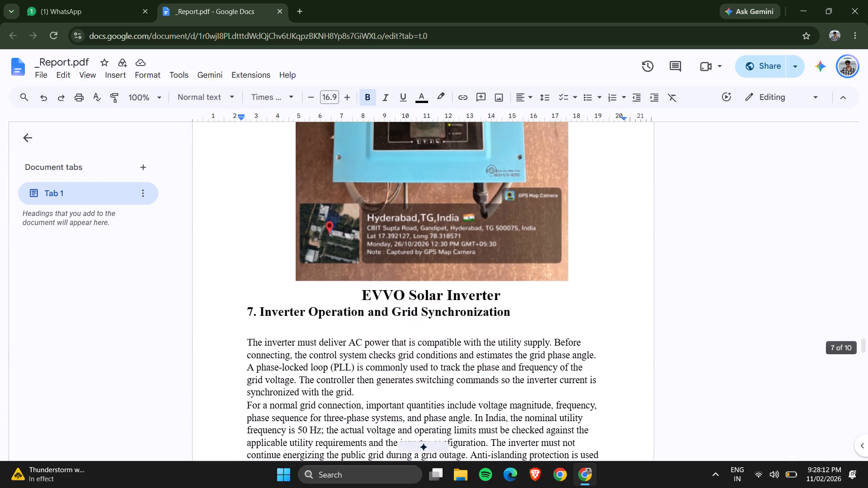
pyautogui.scroll(-1, 220, 305)
pyautogui.scroll(4, 220, 305)
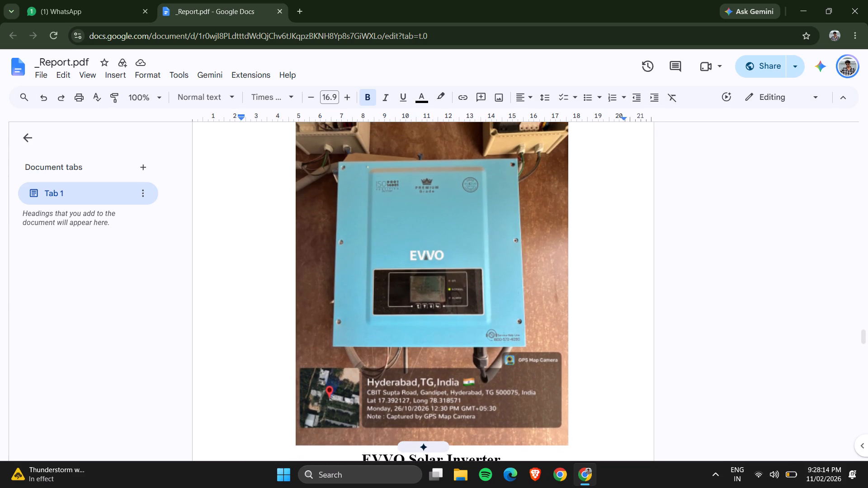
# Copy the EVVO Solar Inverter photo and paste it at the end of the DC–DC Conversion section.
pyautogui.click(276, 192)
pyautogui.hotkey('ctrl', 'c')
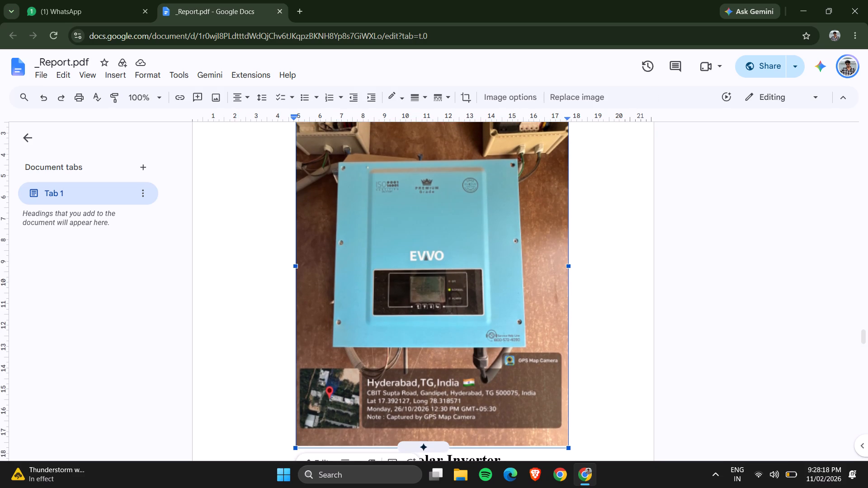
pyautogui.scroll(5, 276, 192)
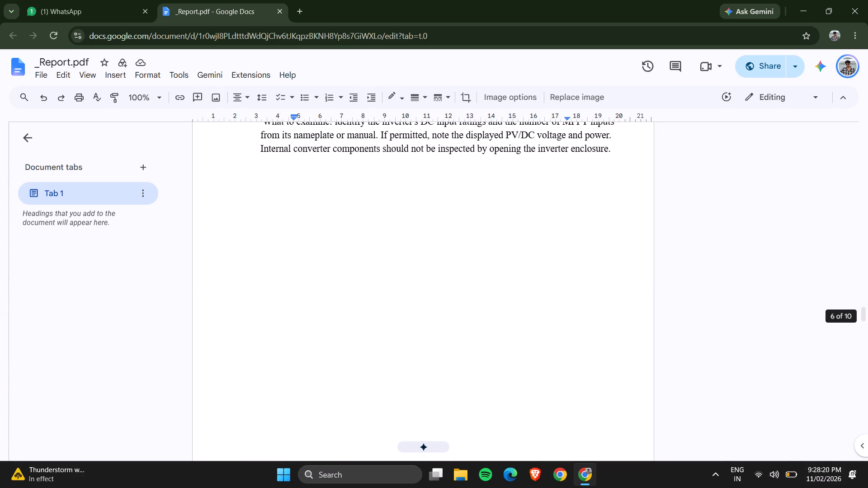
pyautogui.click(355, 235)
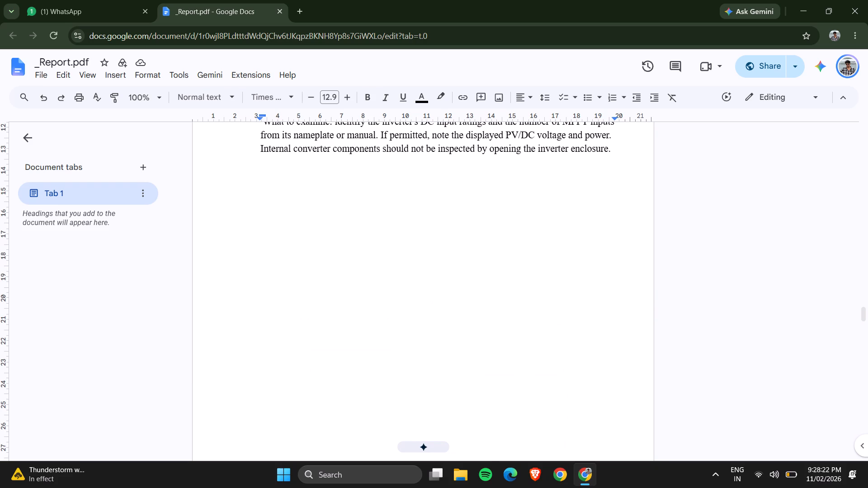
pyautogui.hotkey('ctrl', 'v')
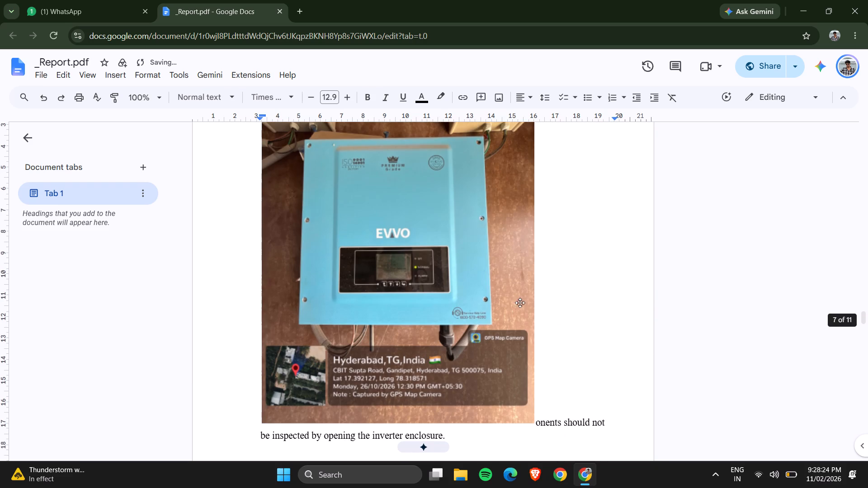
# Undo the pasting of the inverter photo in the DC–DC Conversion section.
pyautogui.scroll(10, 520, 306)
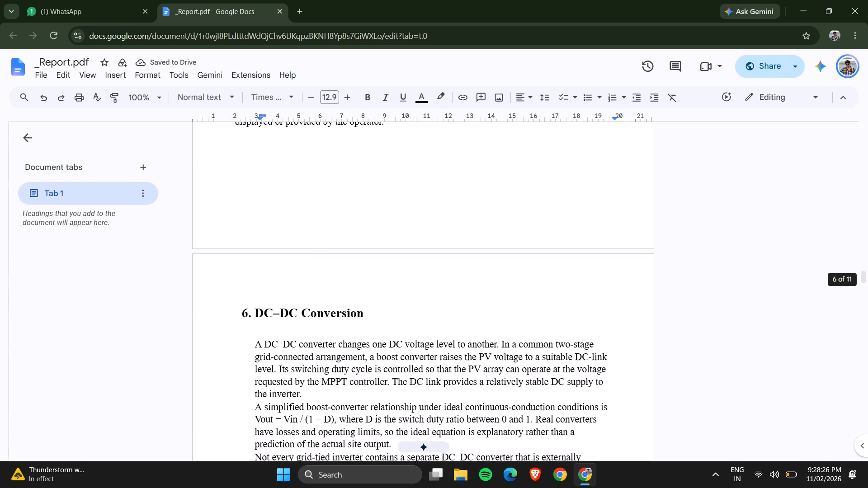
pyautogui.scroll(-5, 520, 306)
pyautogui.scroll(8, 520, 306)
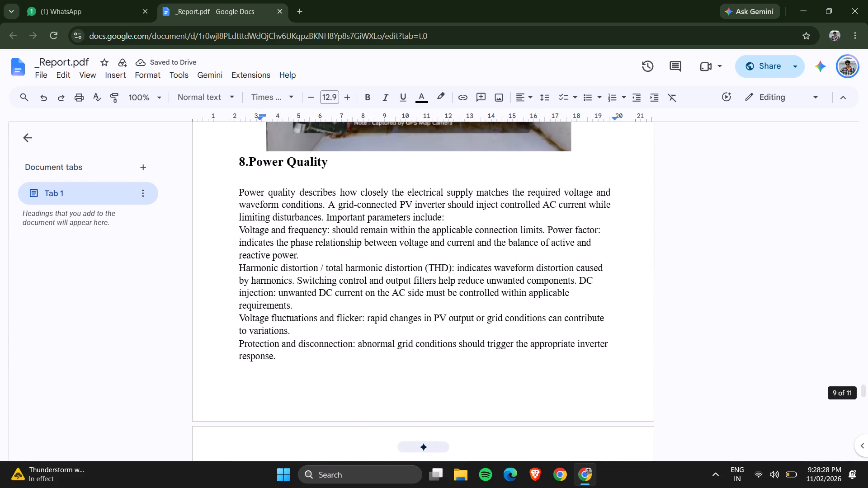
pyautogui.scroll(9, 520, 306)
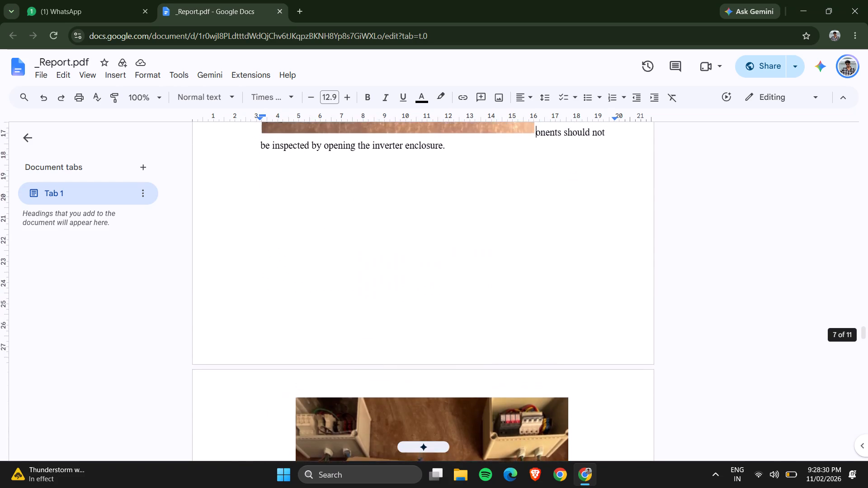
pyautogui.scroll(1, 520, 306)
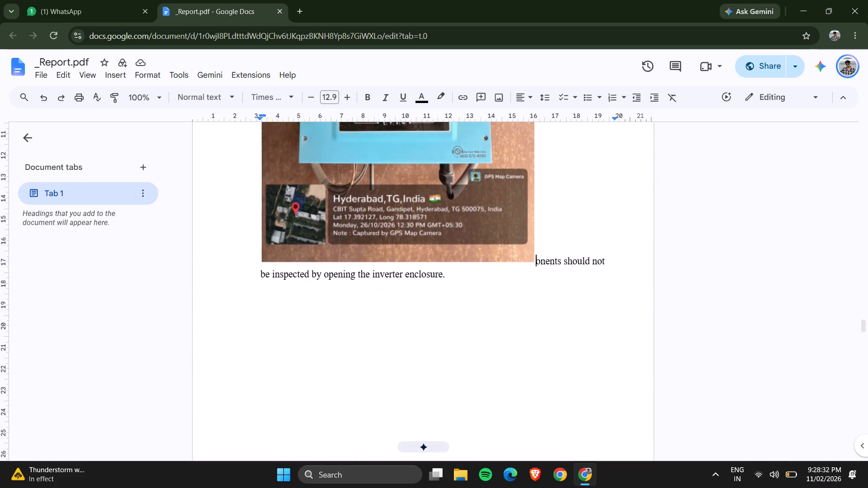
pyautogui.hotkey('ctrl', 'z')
# Move the original EVVO Solar Inverter photo up into the closing paragraph of the DC–DC Conversion section.
pyautogui.scroll(-2, 520, 306)
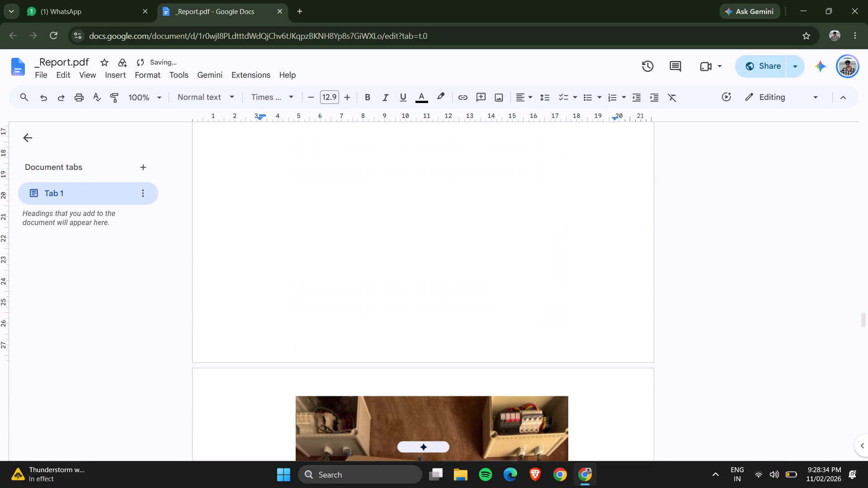
pyautogui.scroll(-2, 520, 306)
pyautogui.moveTo(423, 383); pyautogui.dragTo(466, 146)
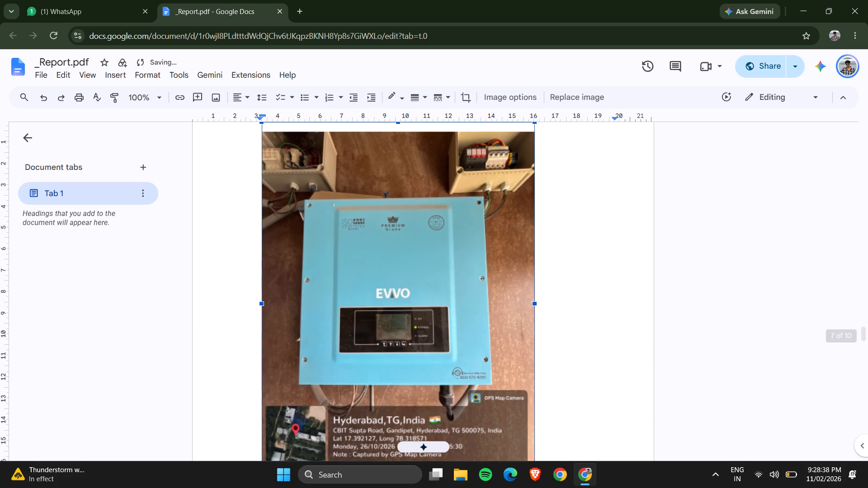
# Shrink the EVVO Solar Inverter photo to about three-quarters of its size so it fits beneath the DC–DC Conversion text.
pyautogui.scroll(5, 589, 250)
pyautogui.scroll(-1, 589, 250)
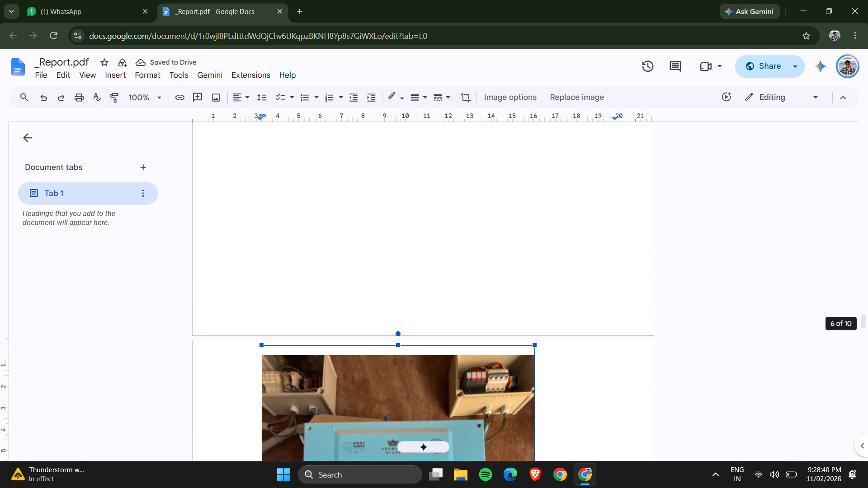
pyautogui.click(507, 95)
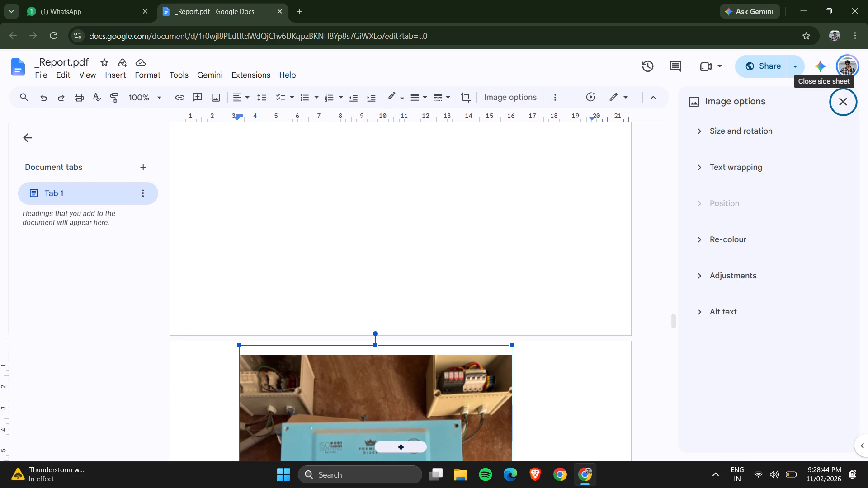
pyautogui.scroll(-3, 524, 236)
pyautogui.click(524, 236)
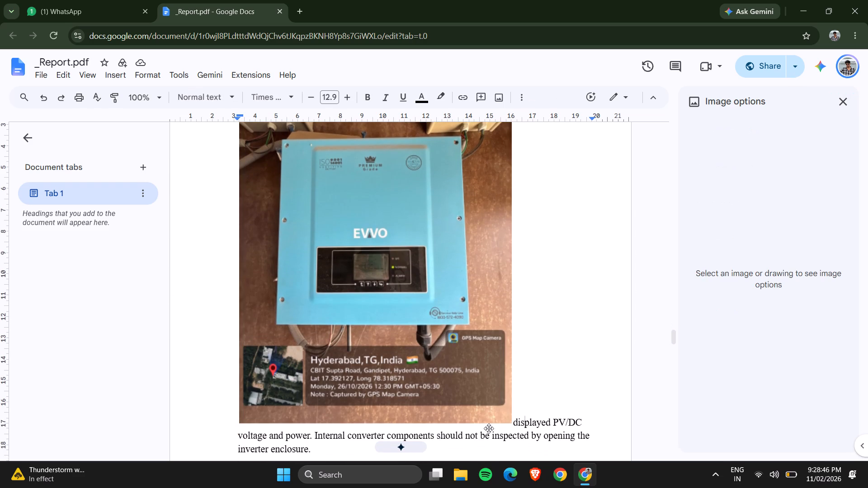
pyautogui.click(502, 286)
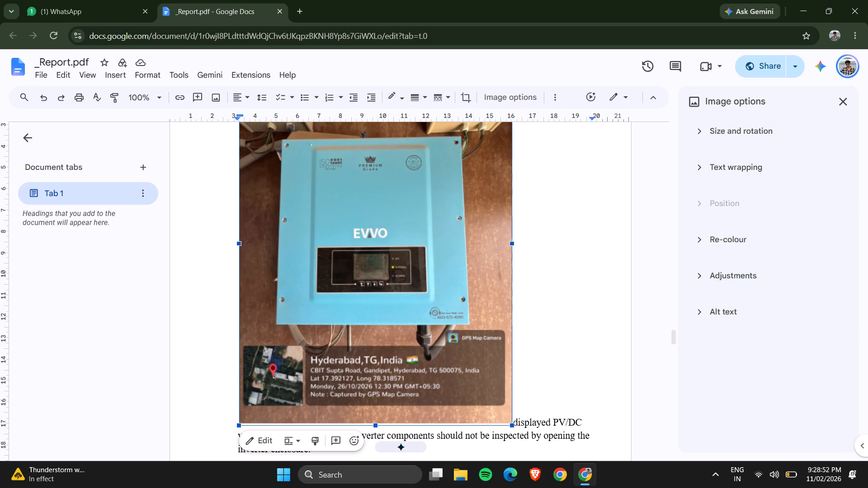
pyautogui.moveTo(510, 427); pyautogui.dragTo(447, 320)
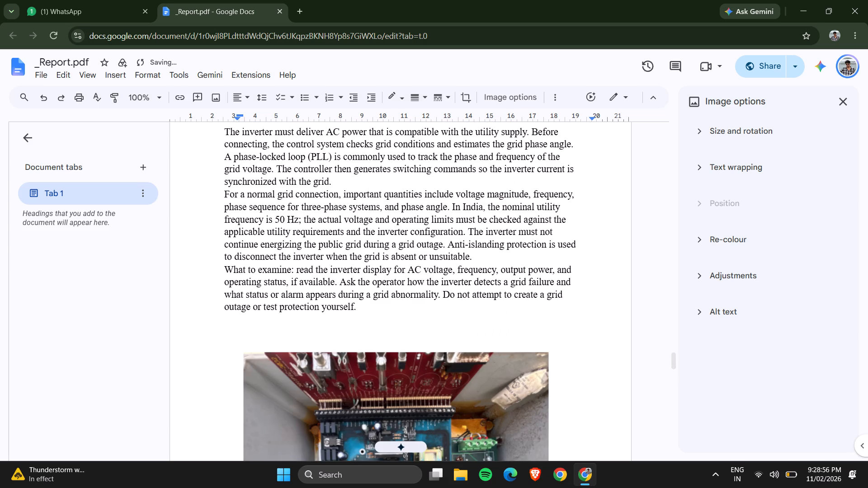
# Insert a line break before "displayed PV/DC voltage and power" so that text starts on its own line below the inverter photo.
pyautogui.scroll(-2, 426, 290)
pyautogui.scroll(5, 426, 290)
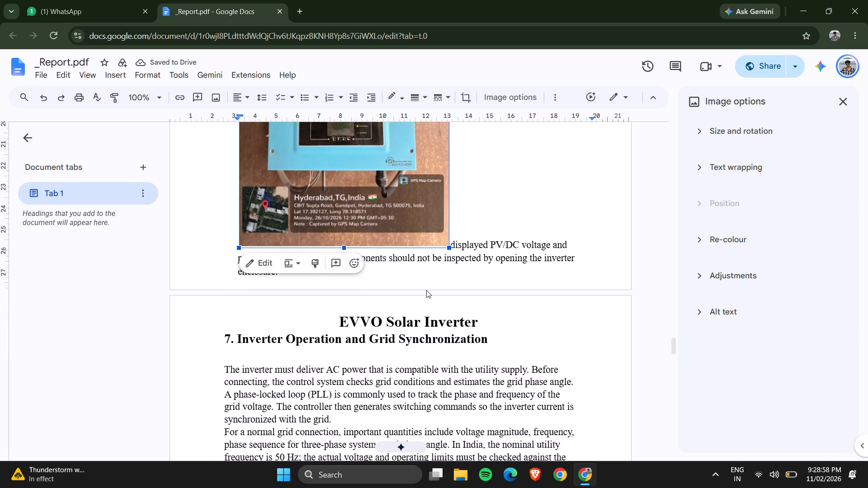
pyautogui.scroll(3, 426, 290)
pyautogui.scroll(-3, 426, 290)
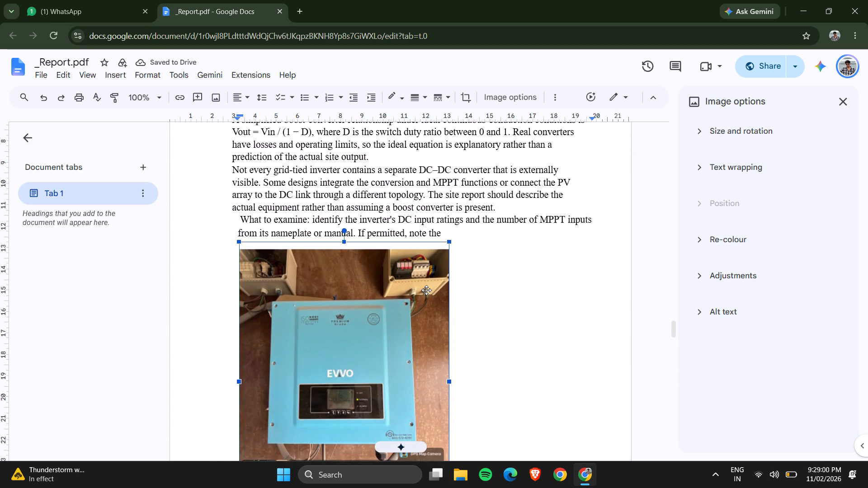
pyautogui.scroll(-2, 426, 290)
pyautogui.click(462, 352)
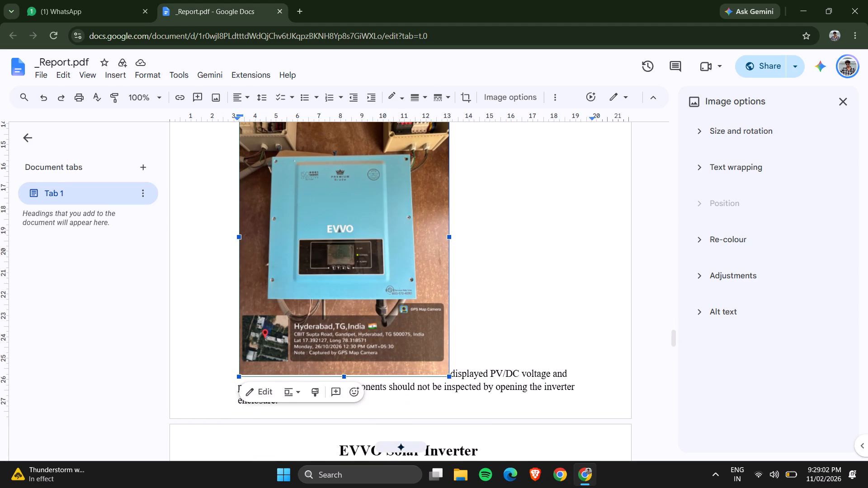
pyautogui.click(450, 378)
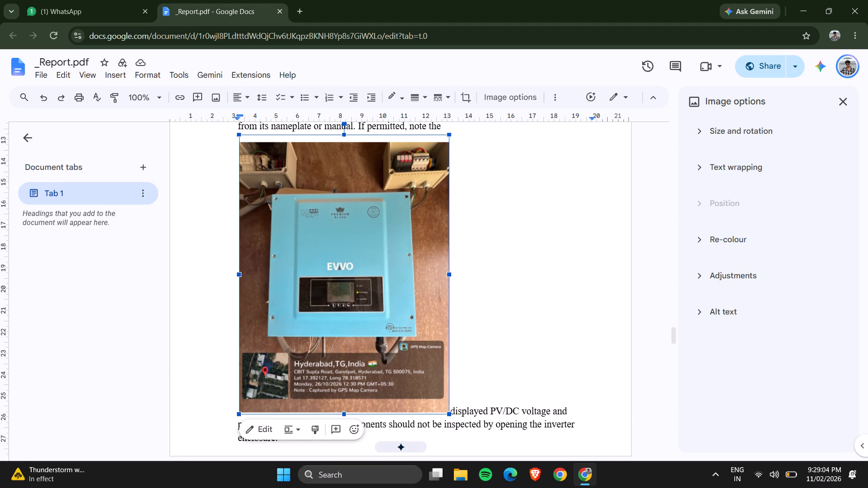
pyautogui.click(487, 378)
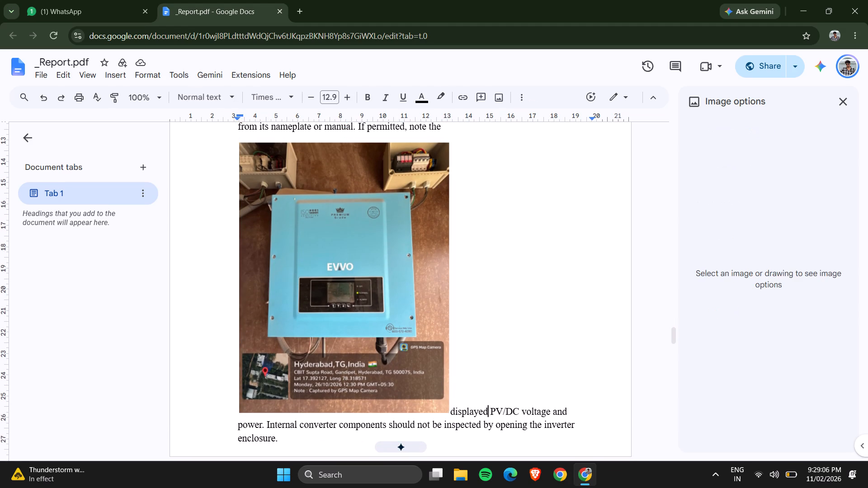
pyautogui.press('Left')
pyautogui.press('Left')
pyautogui.press('Left')
pyautogui.press('Left')
pyautogui.press('Left')
pyautogui.press('Left')
pyautogui.press('Left')
pyautogui.press('Left')
pyautogui.press('Left')
pyautogui.press('Return')
# Delete the leftover text below the inverter photo, from "displayed PV/DC voltage" through "opening the inverter enclosure.".
pyautogui.scroll(-3, 487, 378)
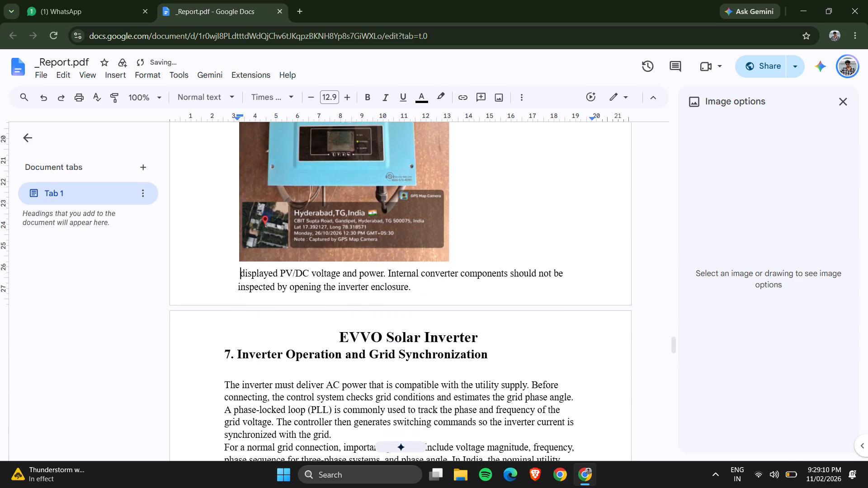
pyautogui.scroll(5, 487, 378)
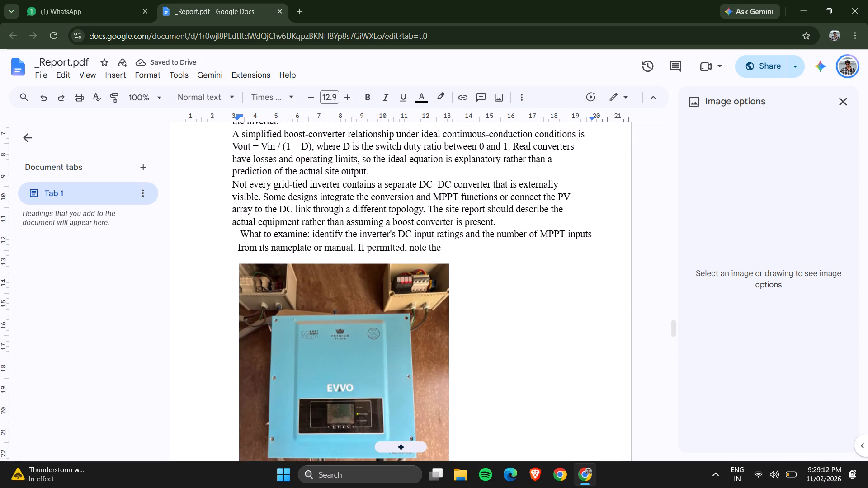
pyautogui.scroll(-2, 487, 378)
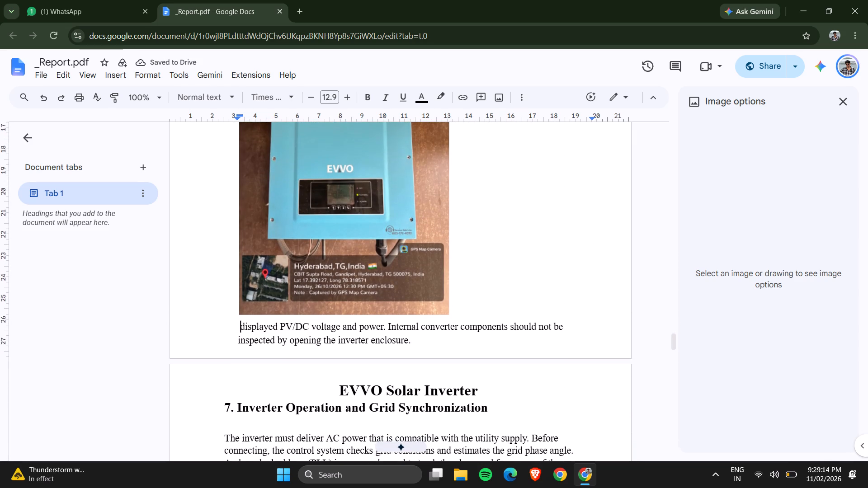
pyautogui.scroll(-1, 487, 378)
pyautogui.click(632, 405)
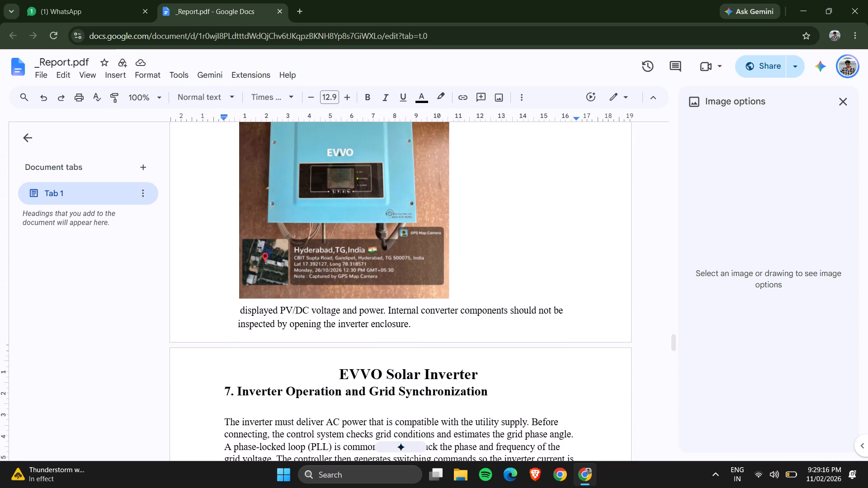
pyautogui.click(443, 284)
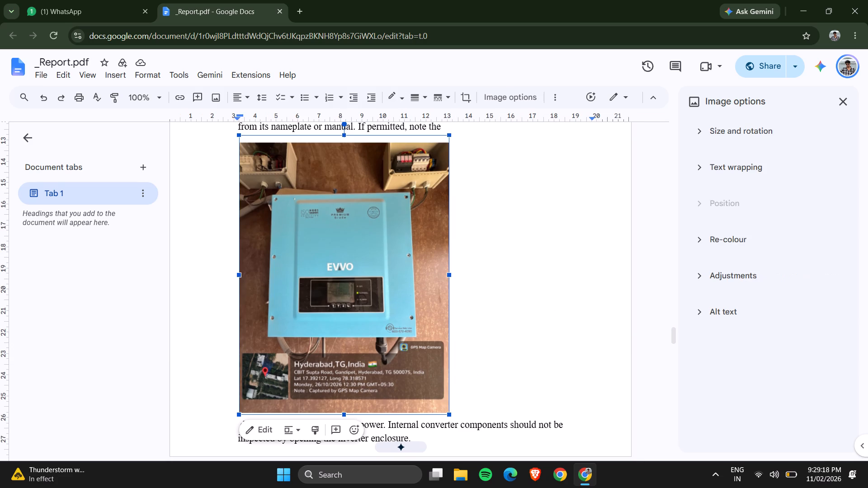
pyautogui.click(426, 434)
pyautogui.scroll(-2, 426, 434)
pyautogui.press('BackSpace')
pyautogui.press('BackSpace')
pyautogui.press('BackSpace')
pyautogui.press('BackSpace')
pyautogui.press('BackSpace')
pyautogui.press('BackSpace')
pyautogui.press('BackSpace')
pyautogui.press('BackSpace')
pyautogui.press('BackSpace')
pyautogui.press('BackSpace')
pyautogui.press('BackSpace')
pyautogui.press('BackSpace')
pyautogui.press('BackSpace')
pyautogui.press('BackSpace')
pyautogui.press('BackSpace')
pyautogui.press('BackSpace')
pyautogui.press('BackSpace')
pyautogui.press('BackSpace')
pyautogui.press('BackSpace')
pyautogui.press('BackSpace')
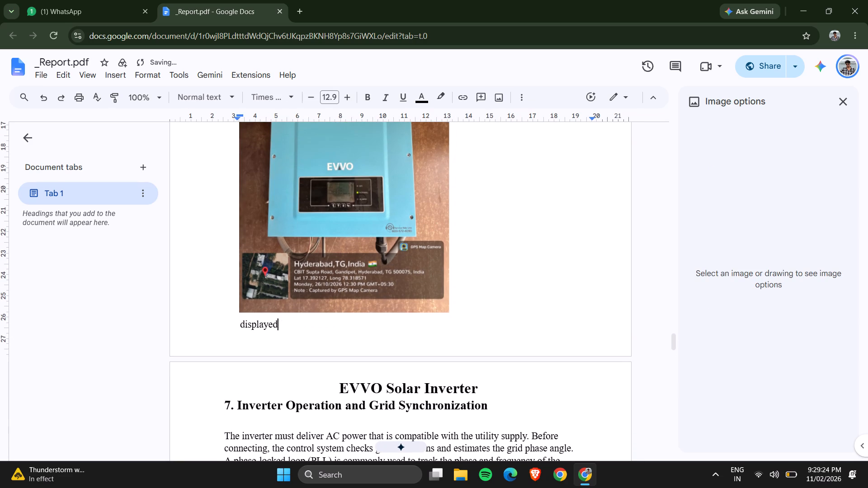
pyautogui.press('BackSpace')
pyautogui.press('BackSpace')
pyautogui.press('BackSpace')
pyautogui.press('BackSpace')
pyautogui.press('BackSpace')
pyautogui.press('BackSpace')
# Insert a blank line before the "What to examine" paragraph in the DC–DC Conversion section.
pyautogui.scroll(5, 426, 434)
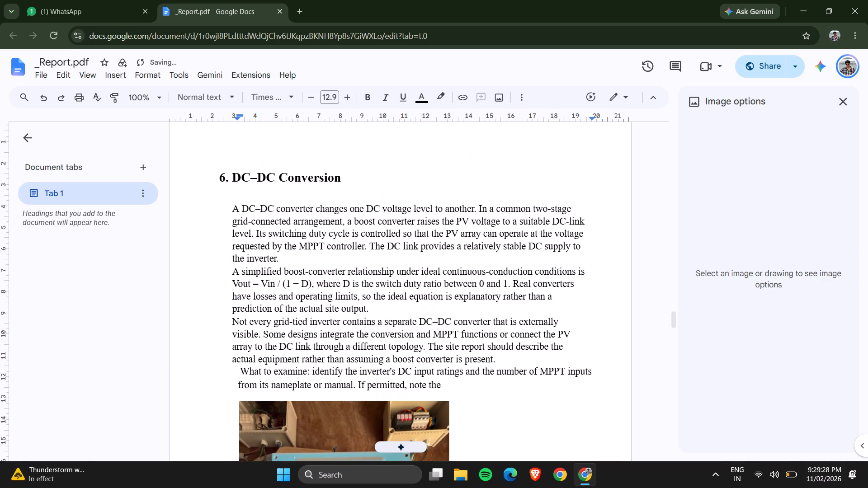
pyautogui.click(521, 351)
pyautogui.press('Down')
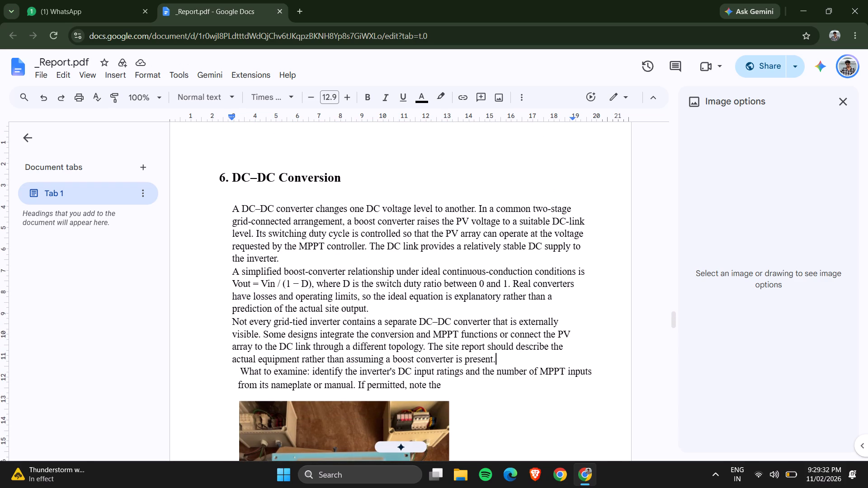
pyautogui.press('Return')
# Insert a blank line between the "EVVO Solar Inverter" title and the "7. Inverter Operation and Grid Synchronization" heading.
pyautogui.scroll(-6, 519, 352)
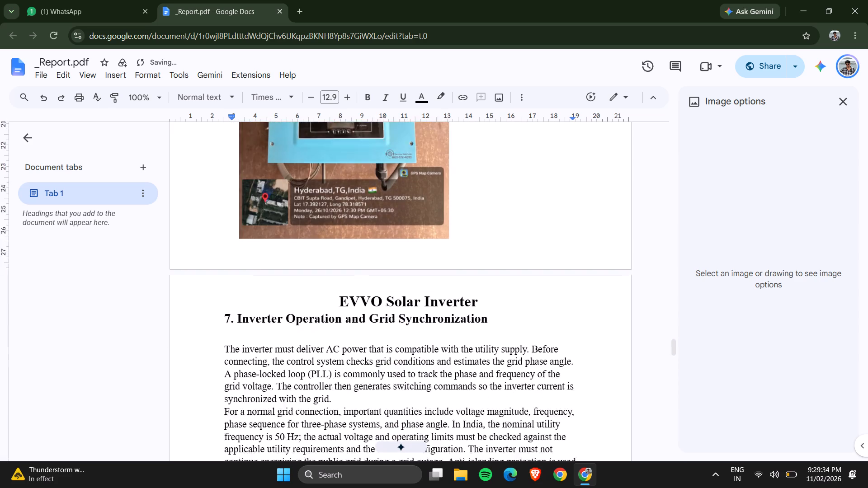
pyautogui.scroll(-4, 519, 352)
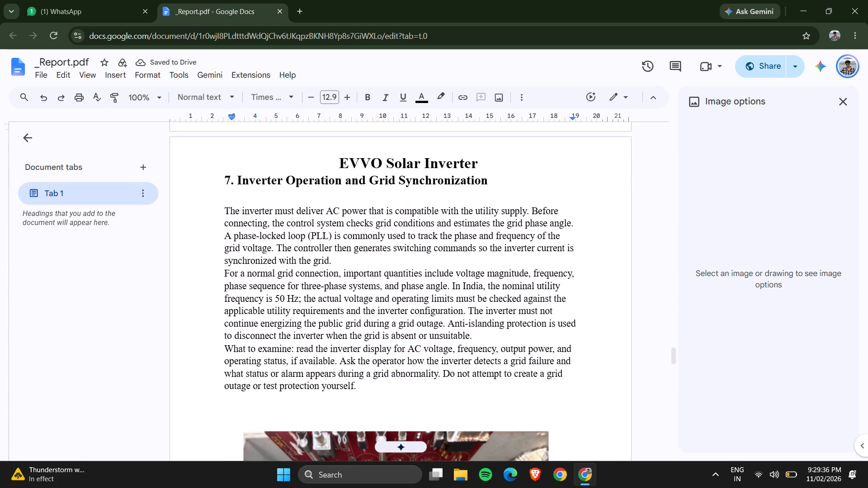
pyautogui.click(618, 122)
pyautogui.click(513, 202)
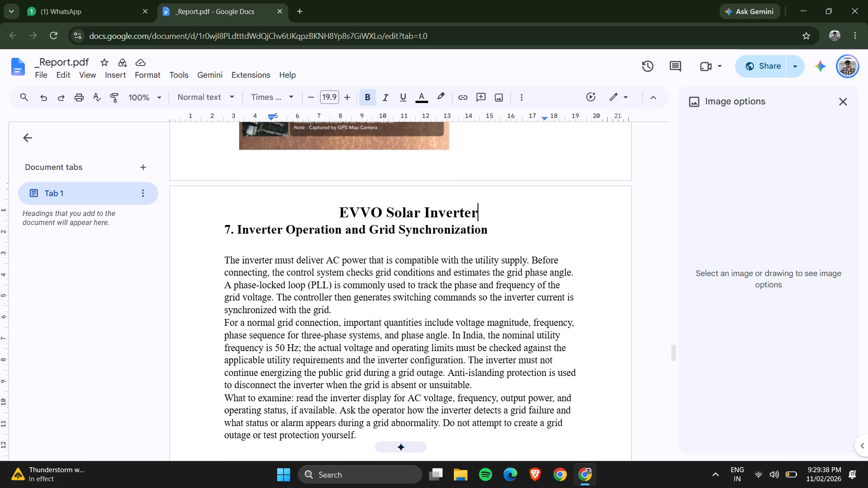
pyautogui.press('Return')
# Insert two line breaks before the "8.Power Quality" heading so it starts on the same page as its text.
pyautogui.scroll(-7, 513, 202)
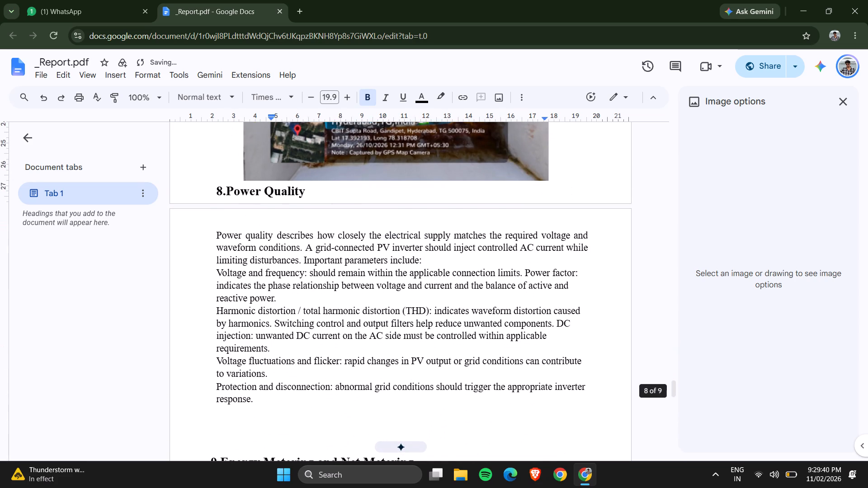
pyautogui.scroll(1, 513, 202)
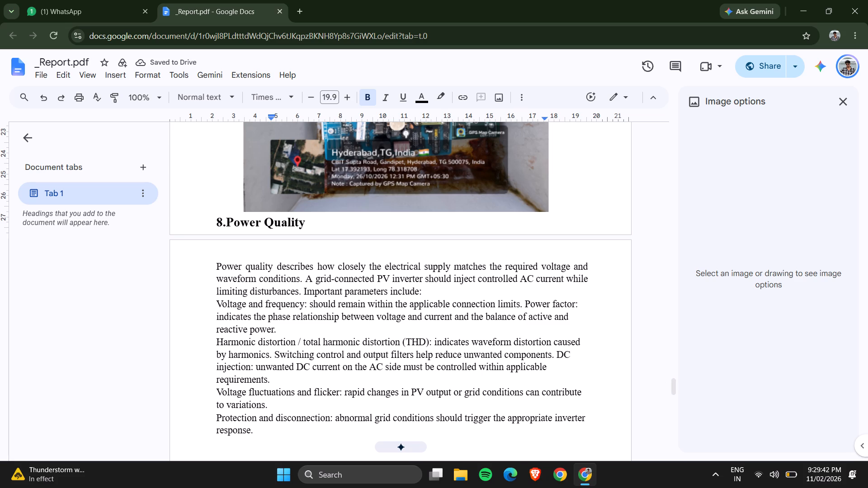
pyautogui.click(206, 222)
pyautogui.press('Return')
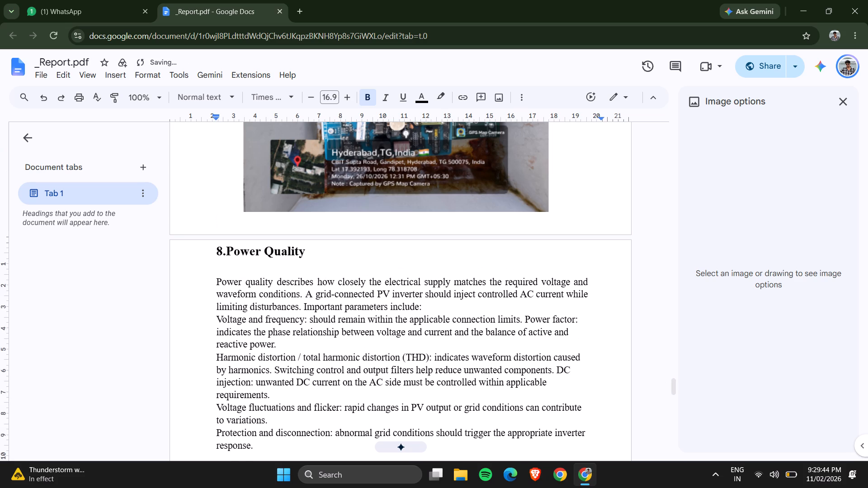
pyautogui.press('Return')
# Insert a blank line before the "What to record" paragraph in the Energy Metering and Net Metering section.
pyautogui.scroll(-4, 206, 222)
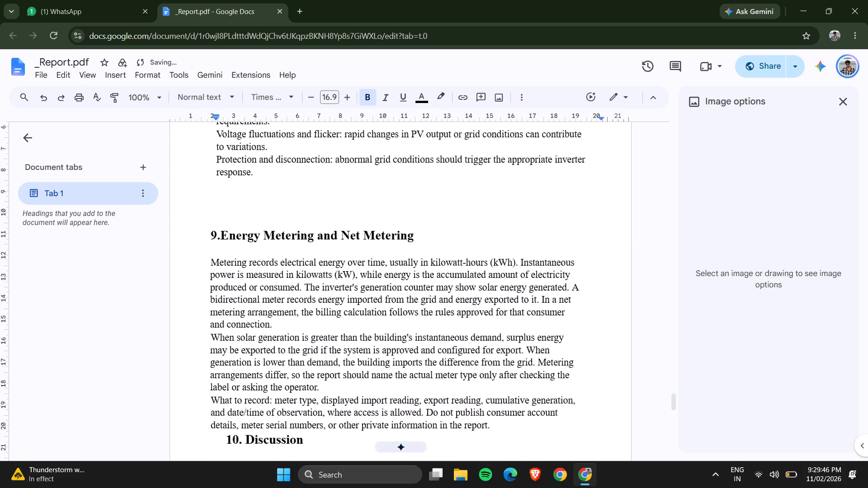
pyautogui.scroll(-1, 206, 222)
pyautogui.scroll(3, 206, 222)
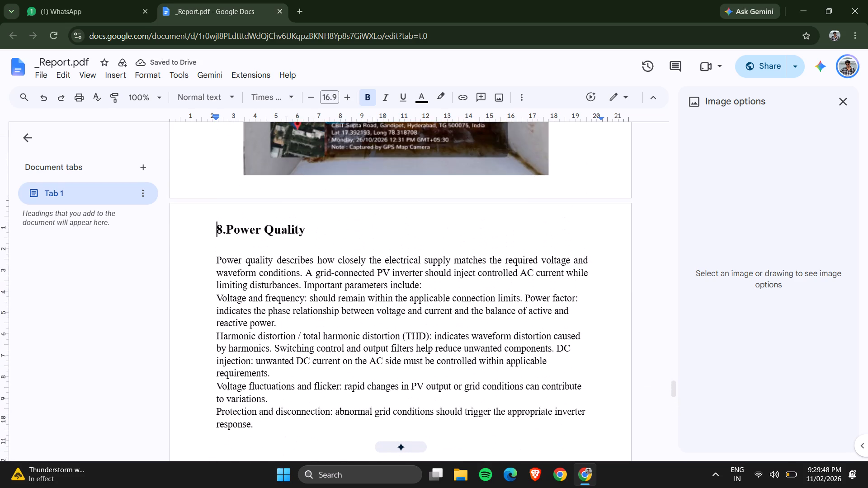
pyautogui.scroll(-1, 206, 222)
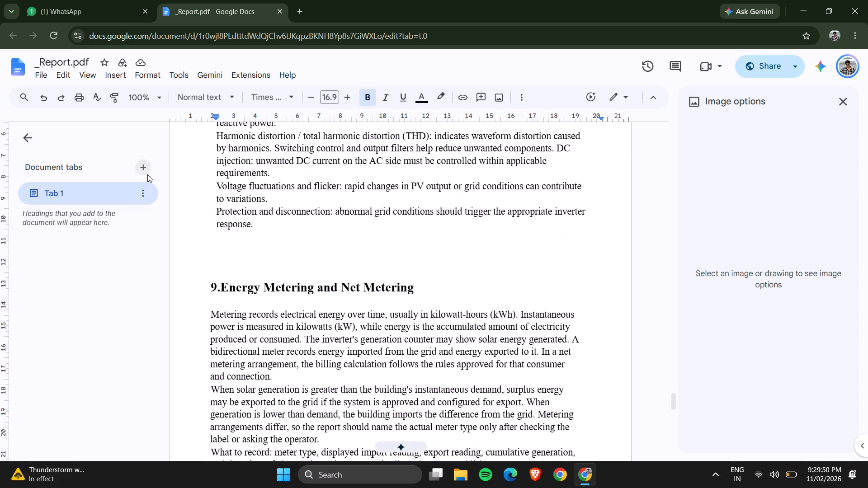
pyautogui.scroll(-1, 147, 174)
pyautogui.scroll(-2, 223, 224)
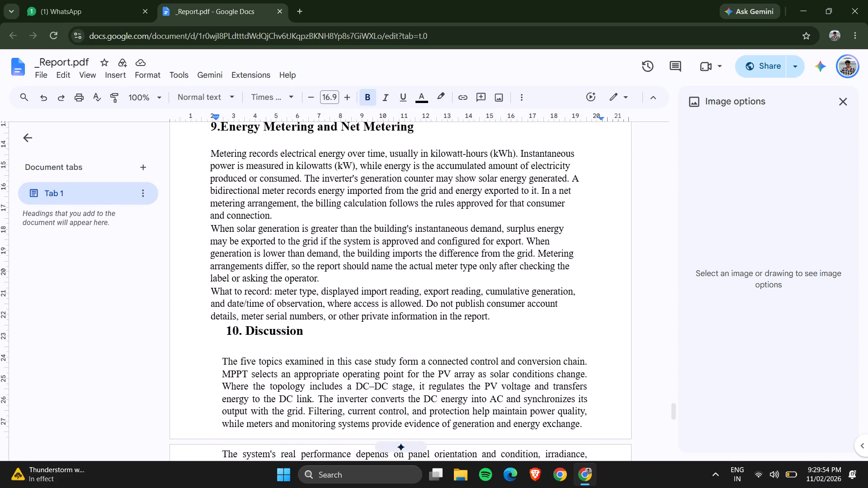
pyautogui.click(337, 279)
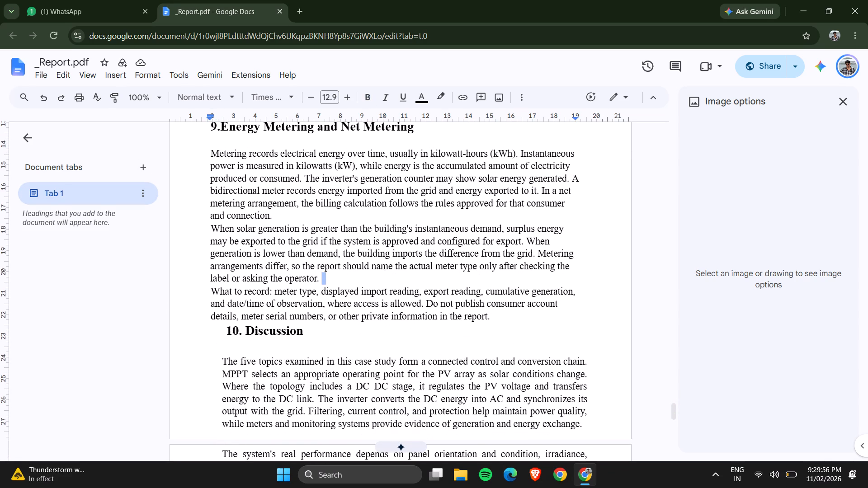
pyautogui.press('Return')
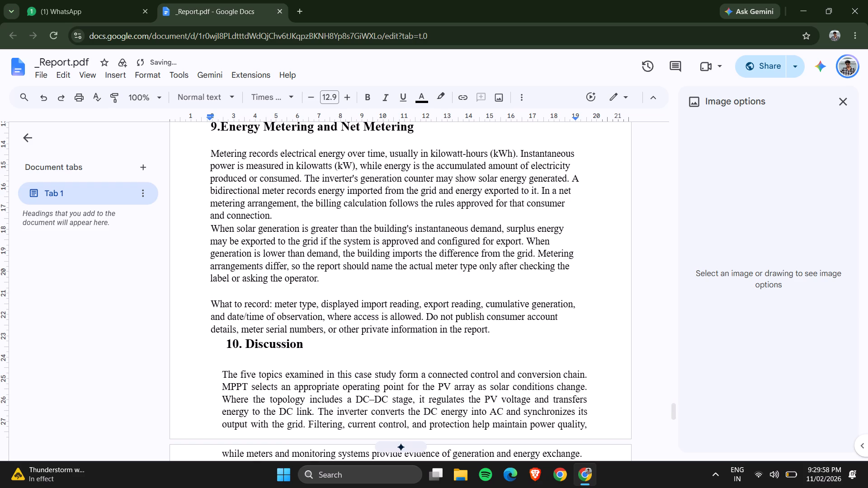
# Insert eight line breaks before the "10. Discussion" heading to move that section onto the next page.
pyautogui.click(216, 342)
pyautogui.press('Return')
pyautogui.press('Return')
pyautogui.press('Return')
pyautogui.press('Return')
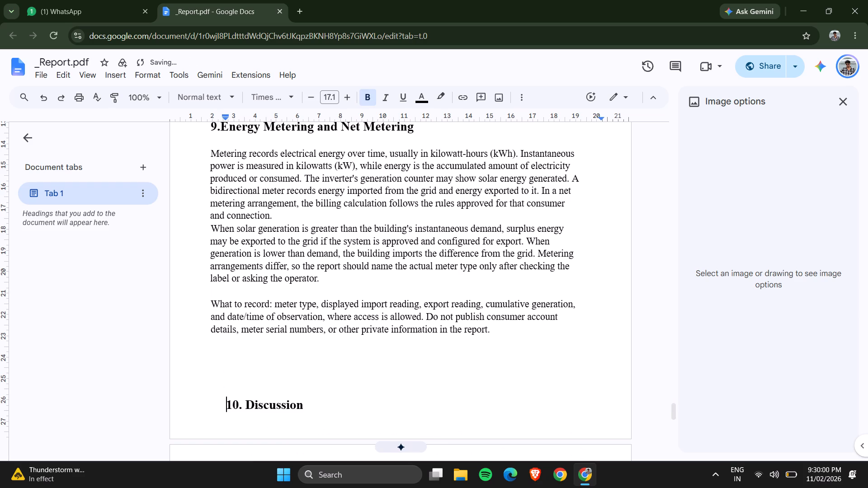
pyautogui.press('Return')
pyautogui.press('Return')
pyautogui.press('Return')
pyautogui.press('Return')
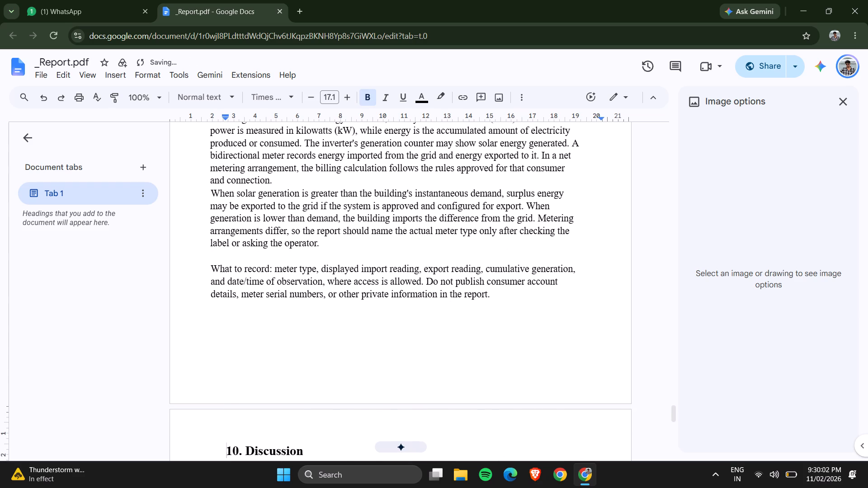
# Insert two spaces at the start of the first paragraph under "10. Discussion" to indent its opening line.
pyautogui.scroll(-6, 216, 342)
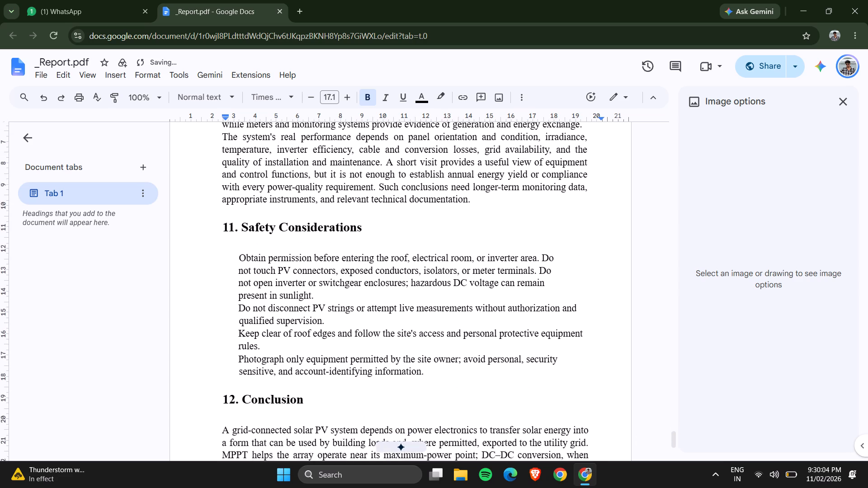
pyautogui.scroll(-1, 216, 342)
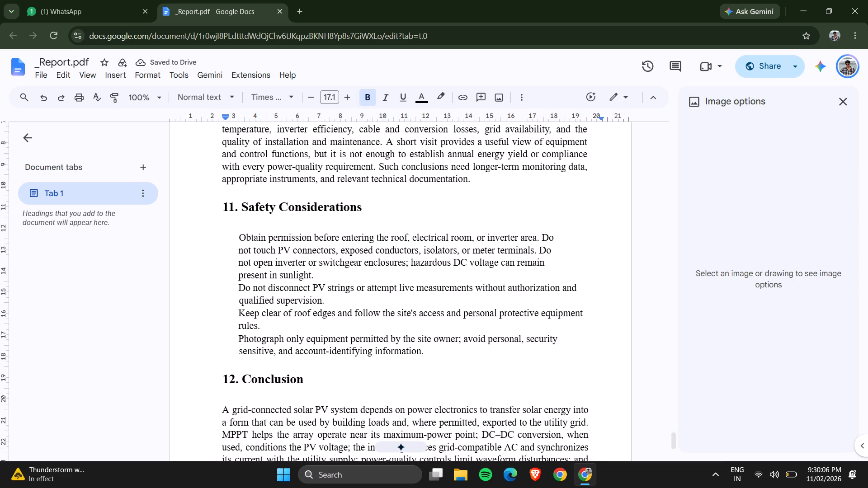
pyautogui.scroll(1, 240, 240)
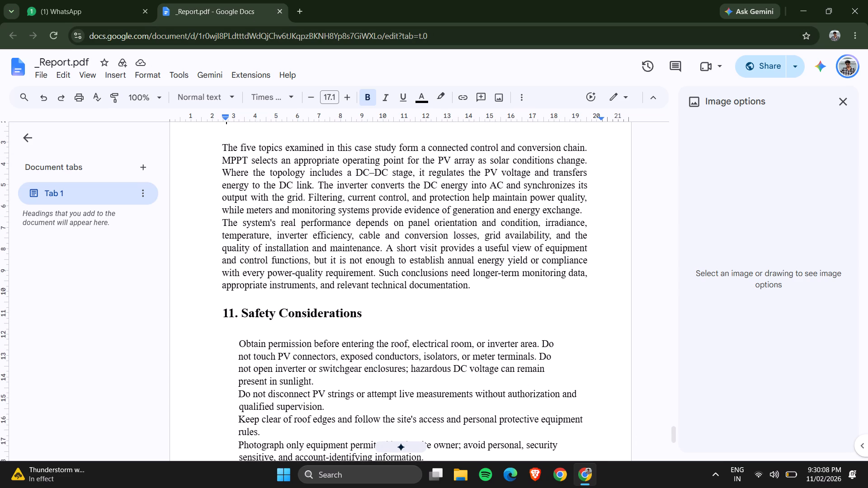
pyautogui.click(197, 160)
pyautogui.press('Up')
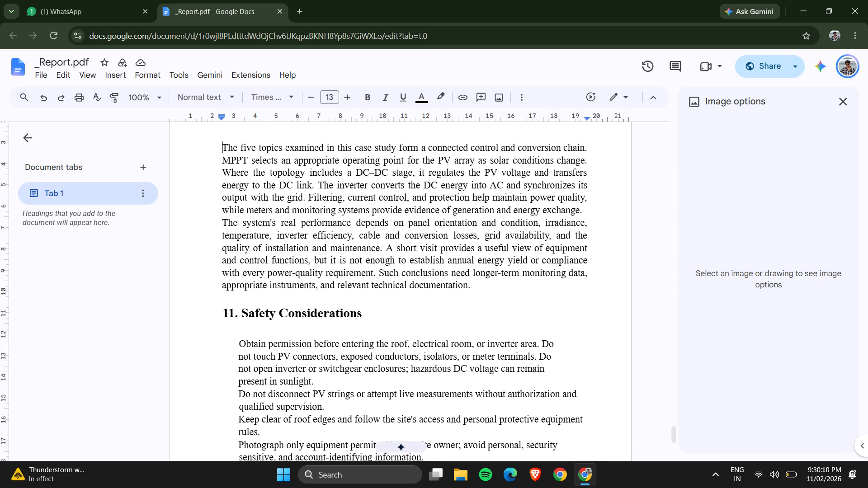
pyautogui.press('space')
pyautogui.press('space')
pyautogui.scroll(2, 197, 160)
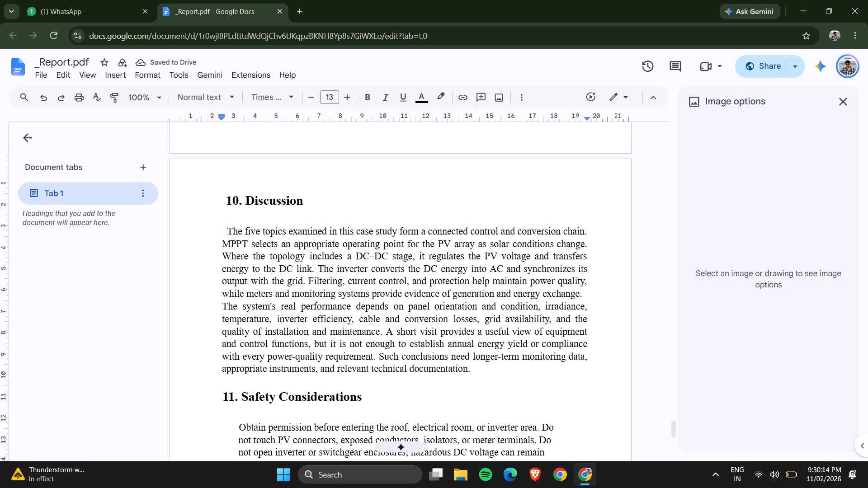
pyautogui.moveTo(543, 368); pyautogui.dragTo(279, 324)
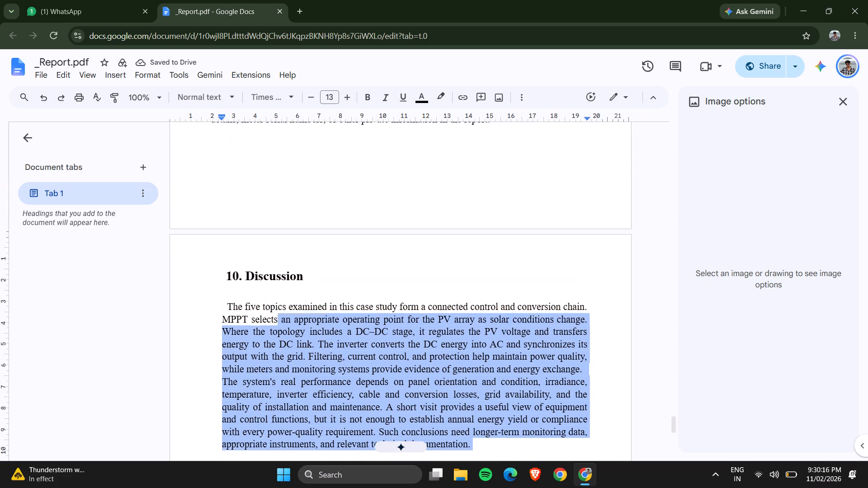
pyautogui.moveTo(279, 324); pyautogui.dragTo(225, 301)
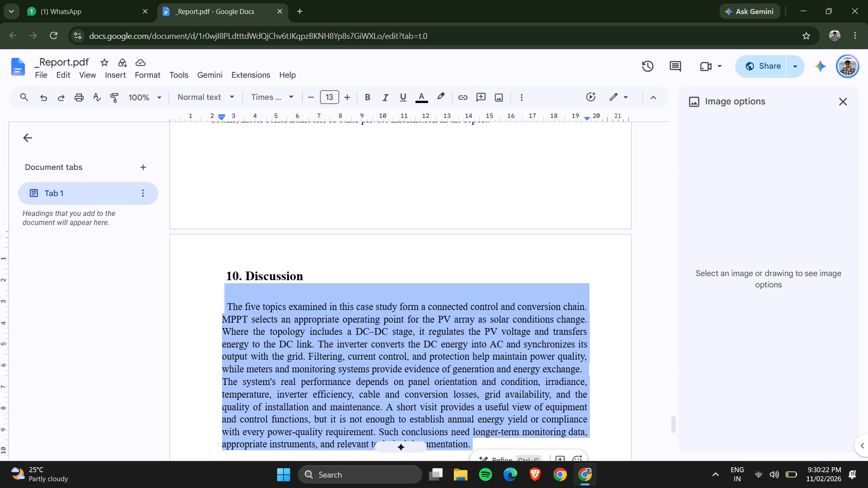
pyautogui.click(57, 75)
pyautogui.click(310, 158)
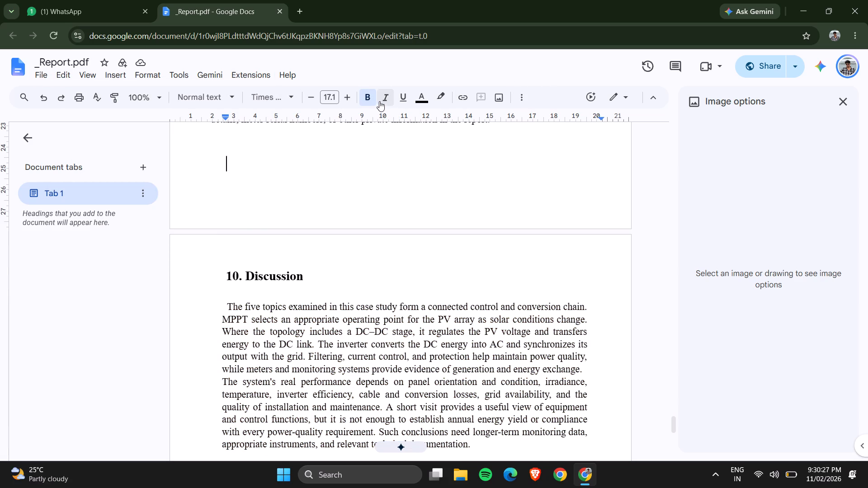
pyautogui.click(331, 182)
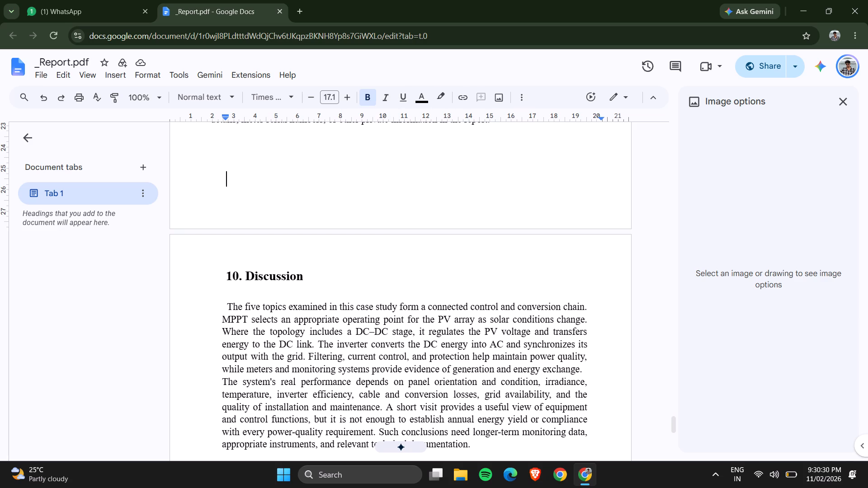
# Remove the left indentation from the "Obtain permission before entering the roof" paragraph under "11. Safety Considerations".
pyautogui.scroll(-5, 611, 233)
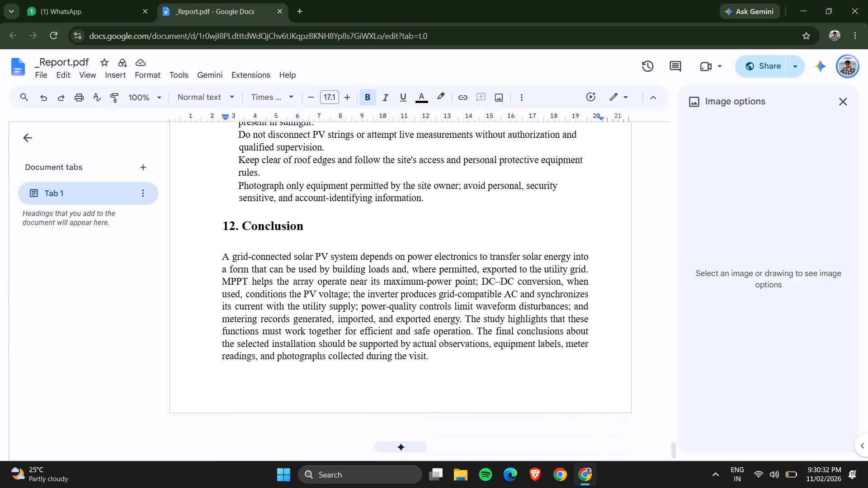
pyautogui.scroll(-1, 611, 233)
pyautogui.scroll(2, 611, 233)
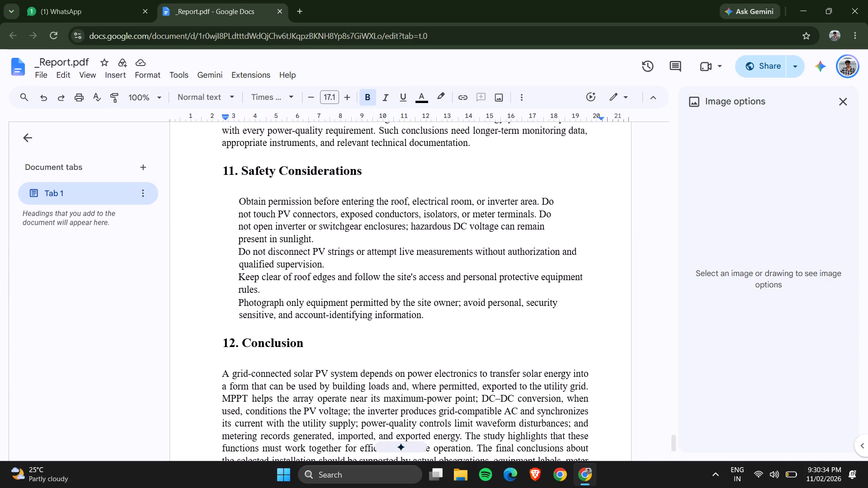
pyautogui.click(161, 216)
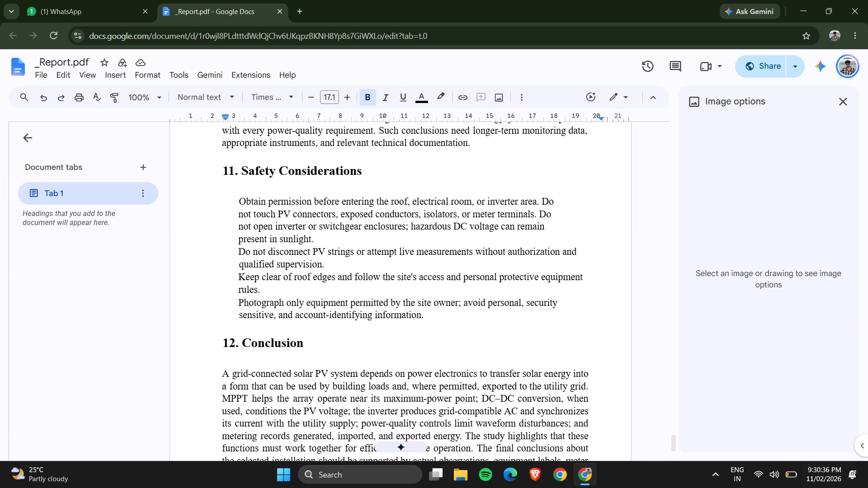
pyautogui.click(231, 199)
pyautogui.press('BackSpace')
pyautogui.press('BackSpace')
pyautogui.press('BackSpace')
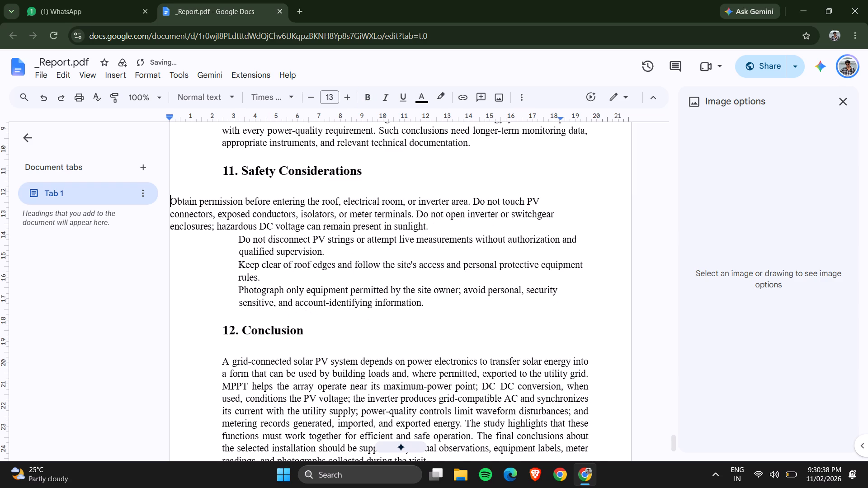
# Break the line before the "Obtain permission before entering the roof" paragraph so it aligns with the "11. Safety Considerations" heading.
pyautogui.press('Return')
# Align the "Do not disconnect PV strings" paragraph with the section heading and leave a blank line above it.
pyautogui.press('Down')
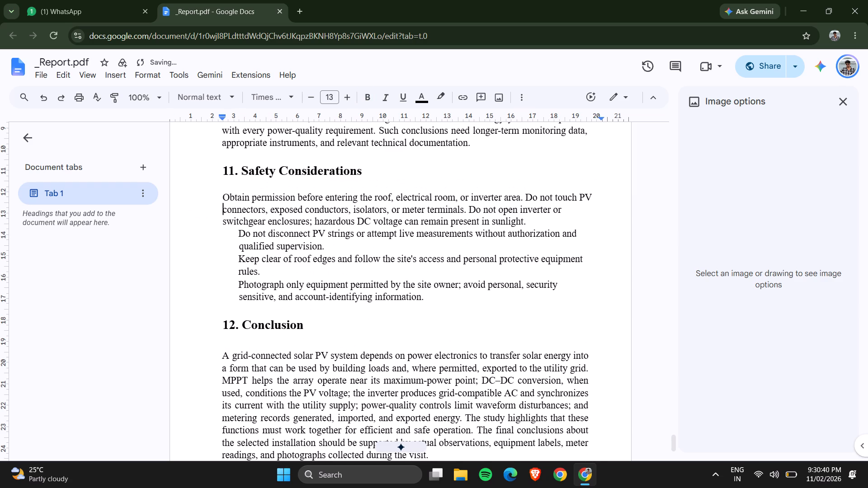
pyautogui.press('Down')
pyautogui.press('Down')
pyautogui.press('BackSpace')
pyautogui.press('BackSpace')
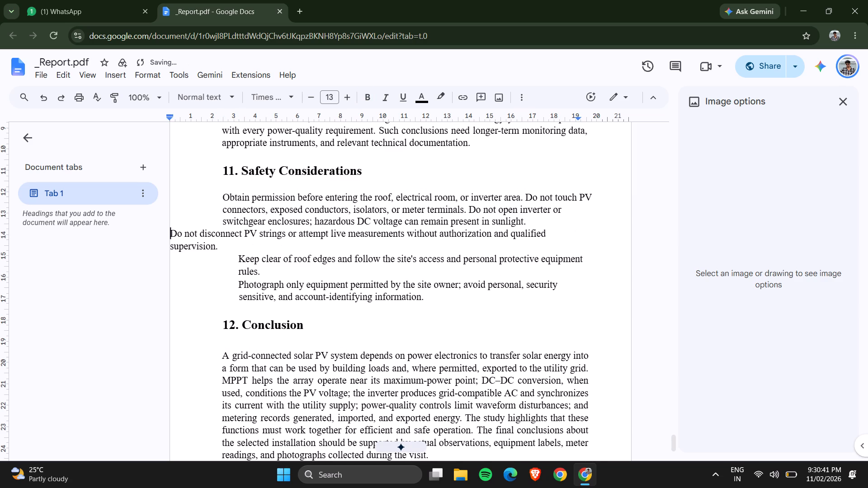
pyautogui.press('BackSpace')
pyautogui.press('Return')
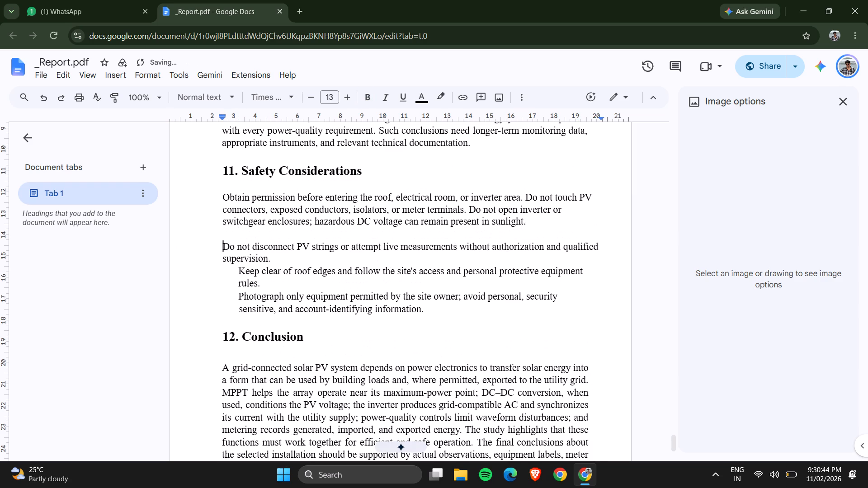
# Align the "Keep clear of roof edges" paragraph with the section heading and leave a blank line above it.
pyautogui.press('Down')
pyautogui.press('Down')
pyautogui.press('Down')
pyautogui.press('Up')
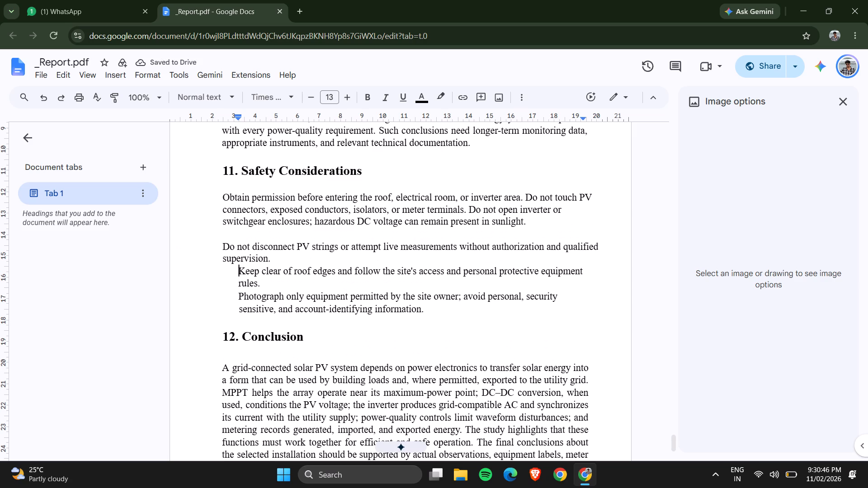
pyautogui.press('BackSpace')
pyautogui.press('BackSpace')
pyautogui.press('BackSpace')
pyautogui.press('Return')
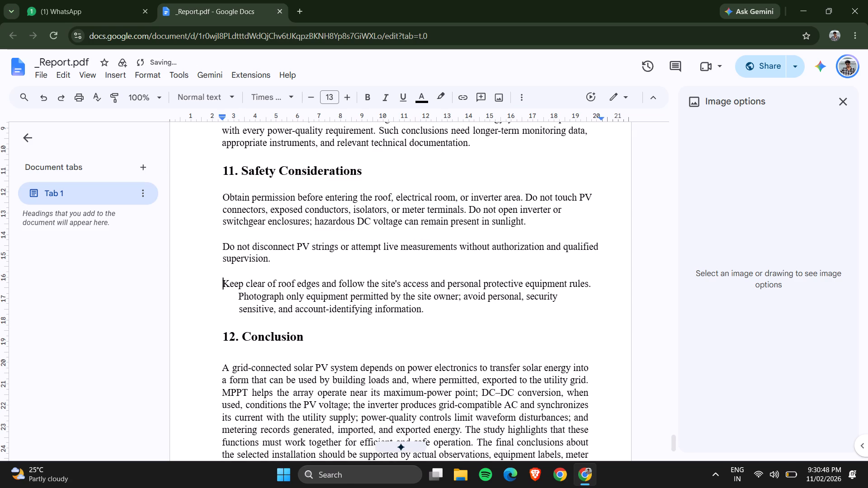
# Align the "Photograph only equipment permitted by the site owner" paragraph with the section heading and leave a blank line above it.
pyautogui.press('Down')
pyautogui.press('BackSpace')
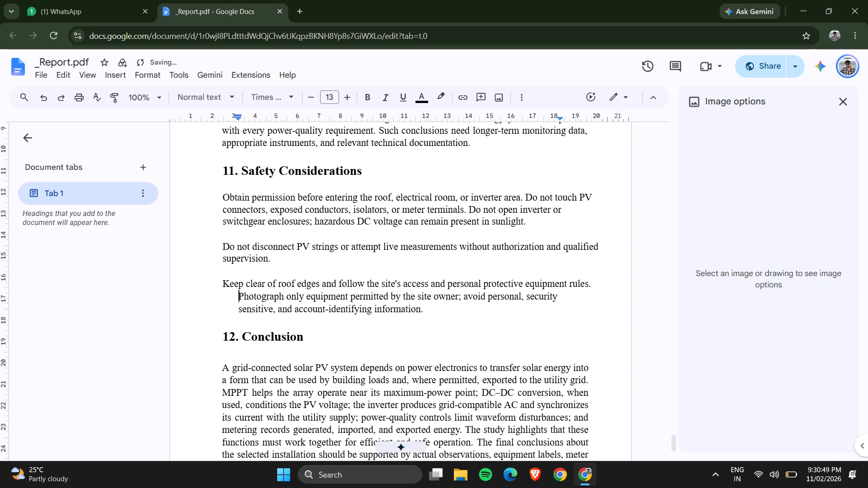
pyautogui.press('BackSpace')
pyautogui.press('BackSpace')
pyautogui.press('Return')
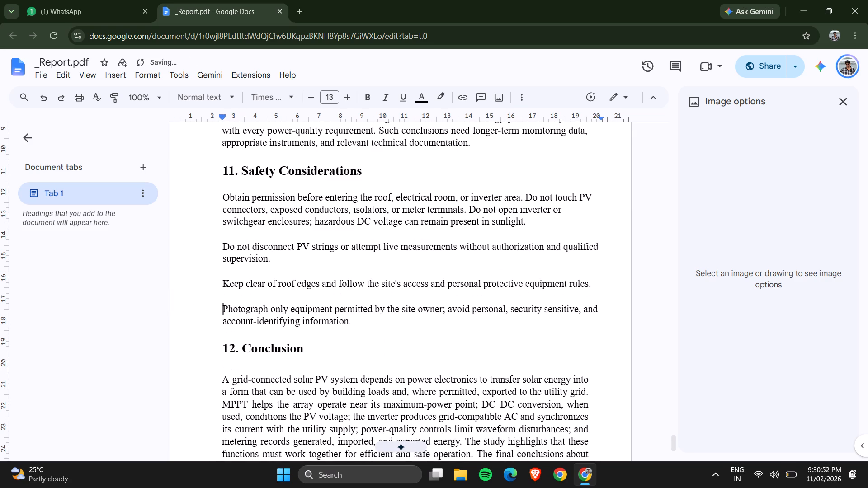
# Check the report's "12. Conclusion" section through to its end and bring up the document's download options.
pyautogui.scroll(-7, 231, 199)
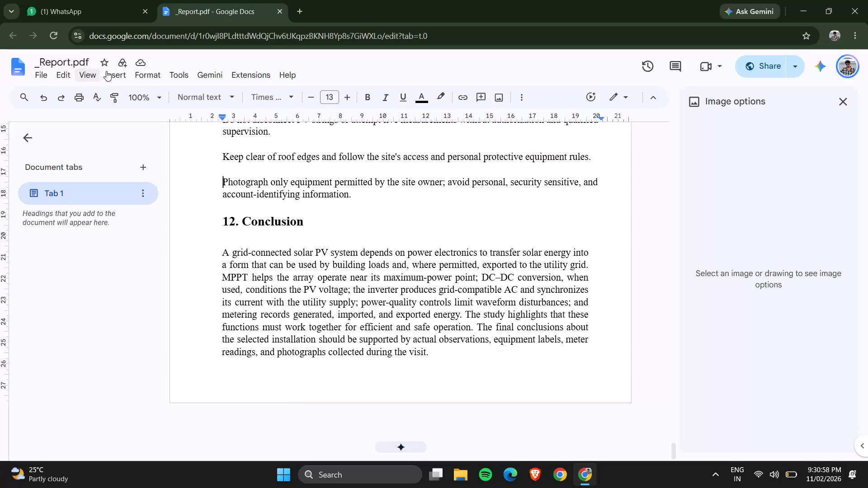
pyautogui.click(40, 76)
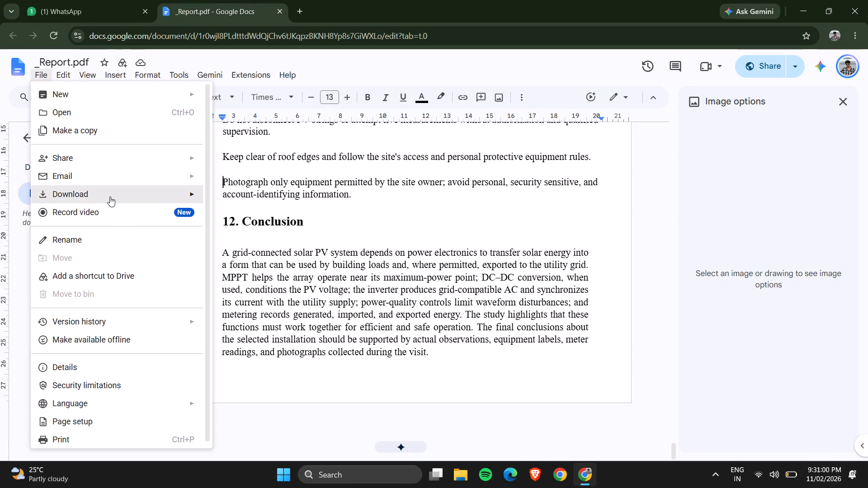
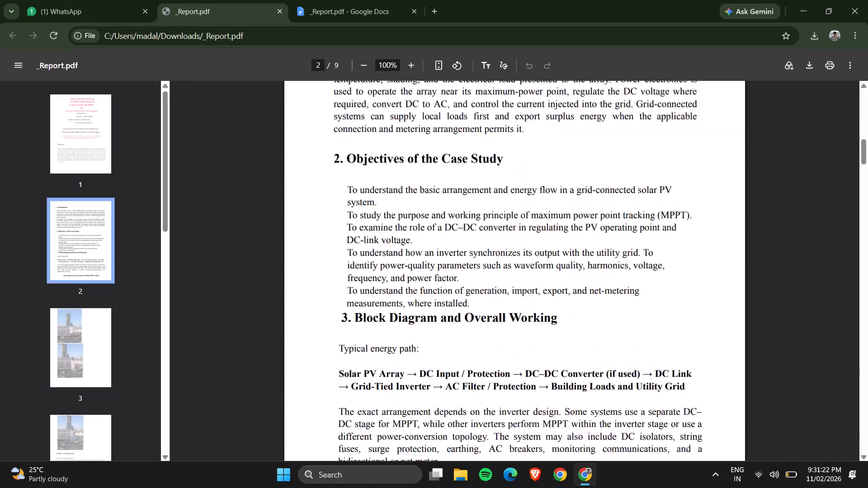
# Review the downloaded _Report.pdf from the objectives section through the conclusion, checking the spacing, indentation, photos and page breaks.
pyautogui.scroll(1, 427, 210)
pyautogui.scroll(-3, 427, 210)
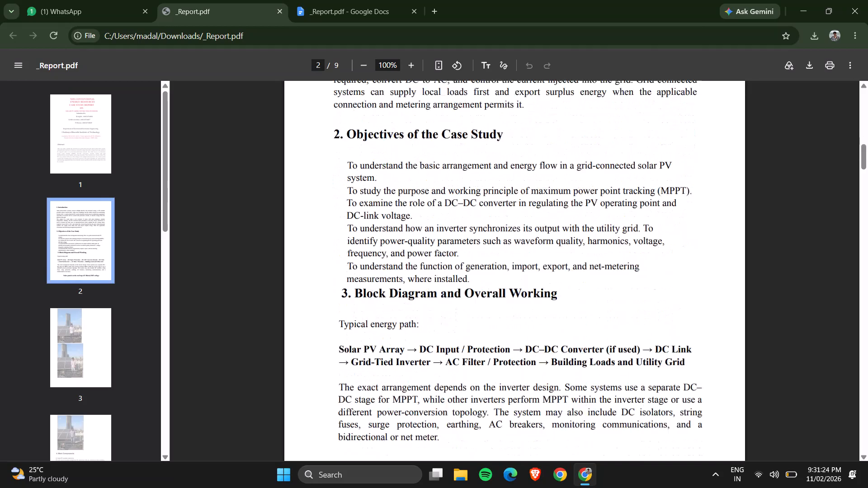
pyautogui.scroll(-3, 427, 210)
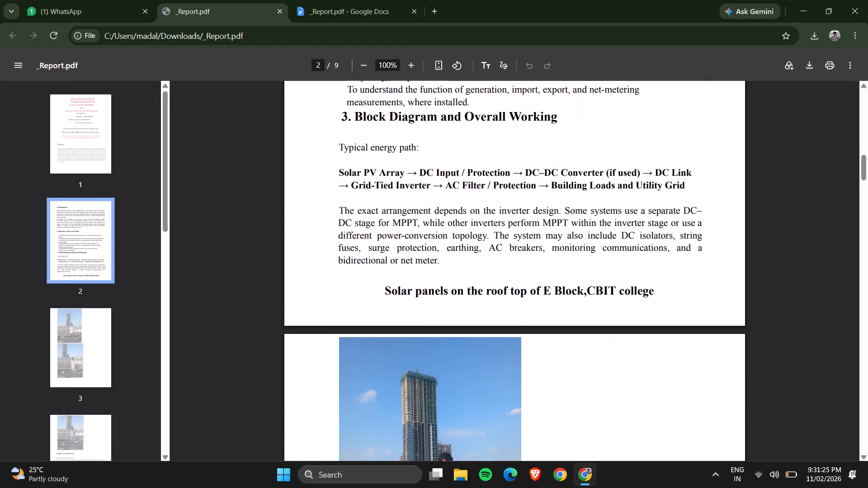
pyautogui.scroll(-6, 427, 210)
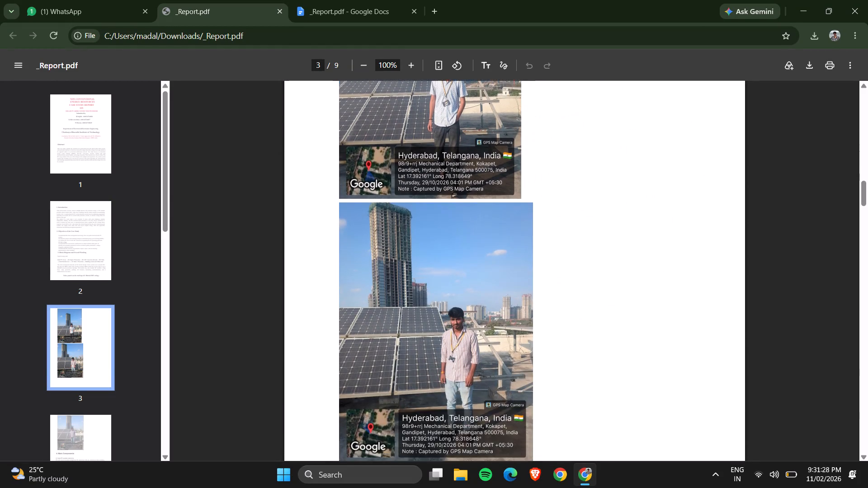
pyautogui.scroll(-10, 427, 210)
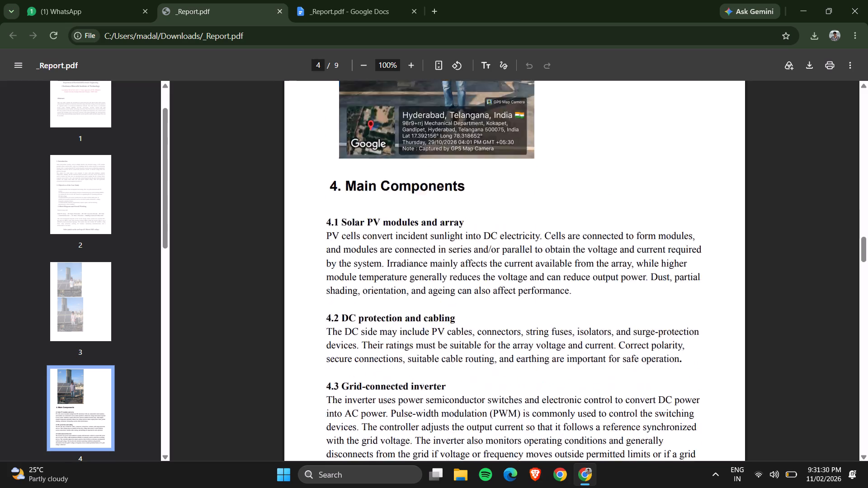
pyautogui.scroll(-2, 427, 210)
pyautogui.scroll(3, 427, 210)
pyautogui.scroll(-5, 427, 210)
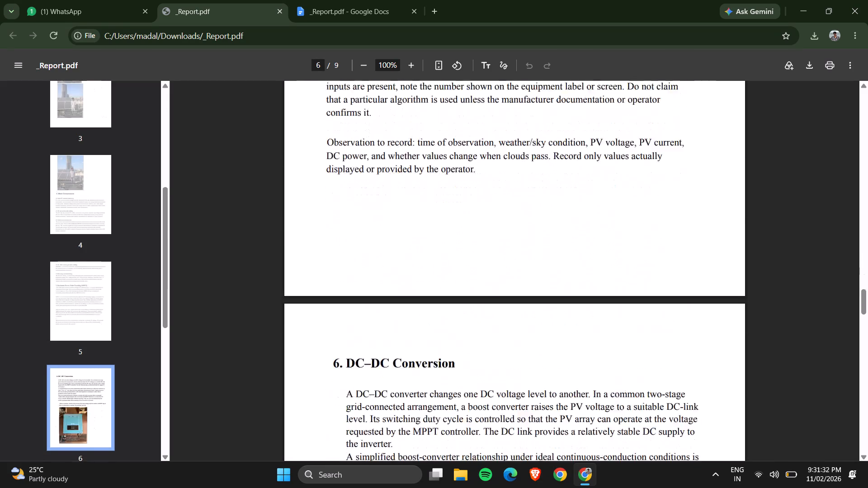
pyautogui.scroll(-10, 427, 210)
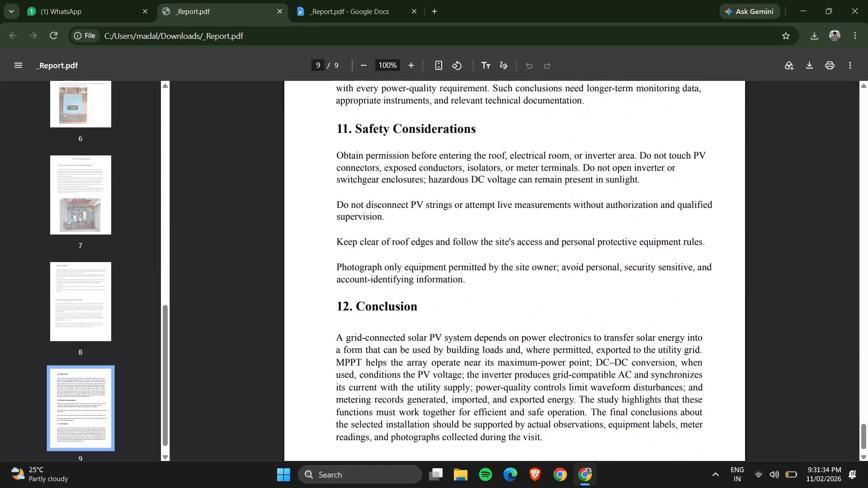
pyautogui.scroll(-2, 427, 210)
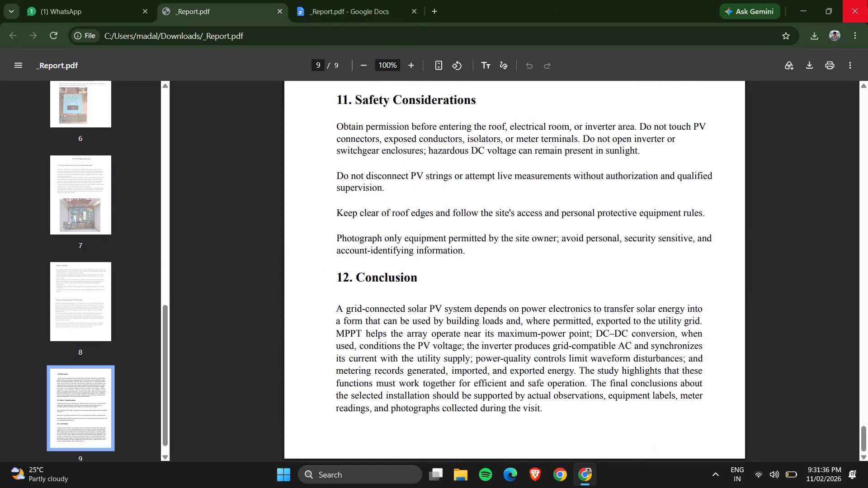
# Close the Google Docs copy of the report.
pyautogui.click(417, 12)
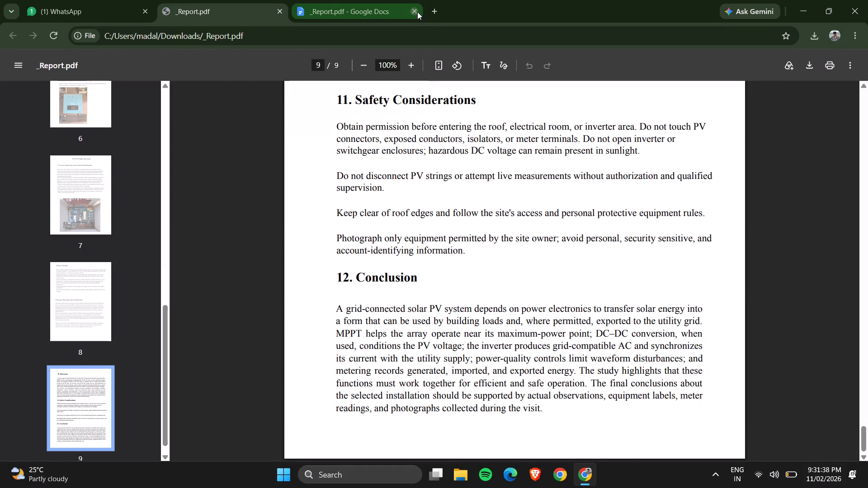